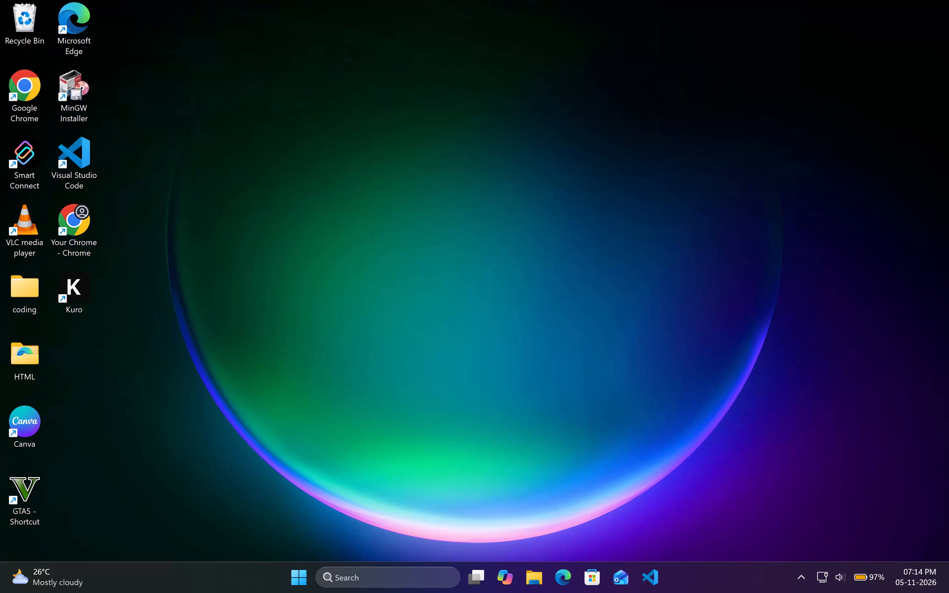
# Launch Word and open the SIP REPORT SBU.. document.
pyautogui.click(295, 574)
pyautogui.click(298, 188)
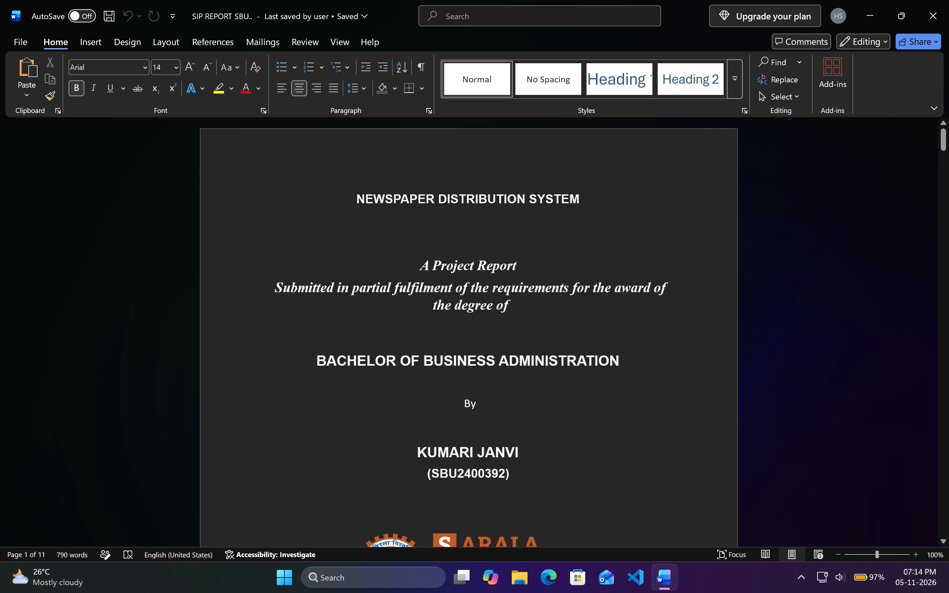
# Look through the whole report from the title page to the blank last page and place the cursor there.
pyautogui.scroll(-1, 376, 216)
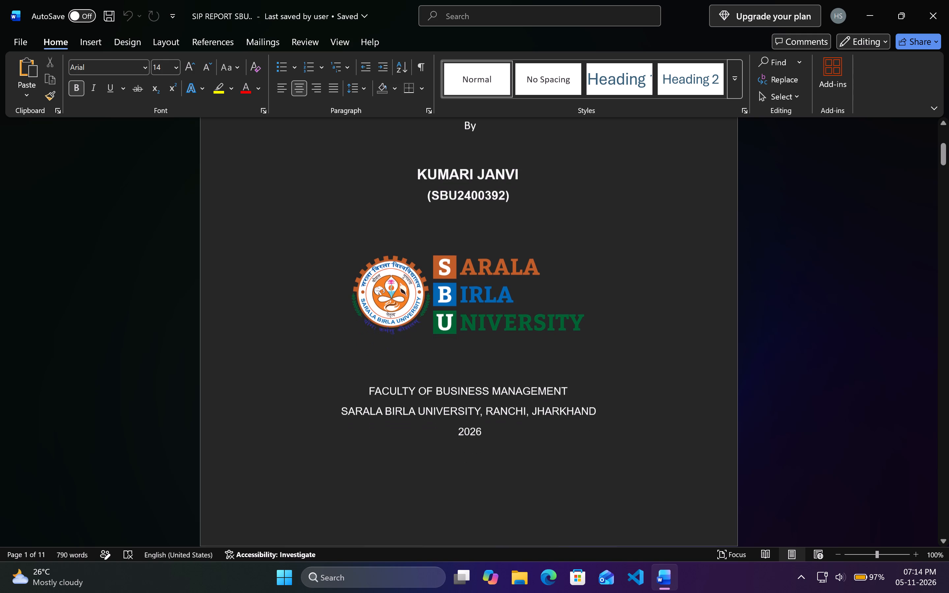
pyautogui.scroll(-2, 376, 216)
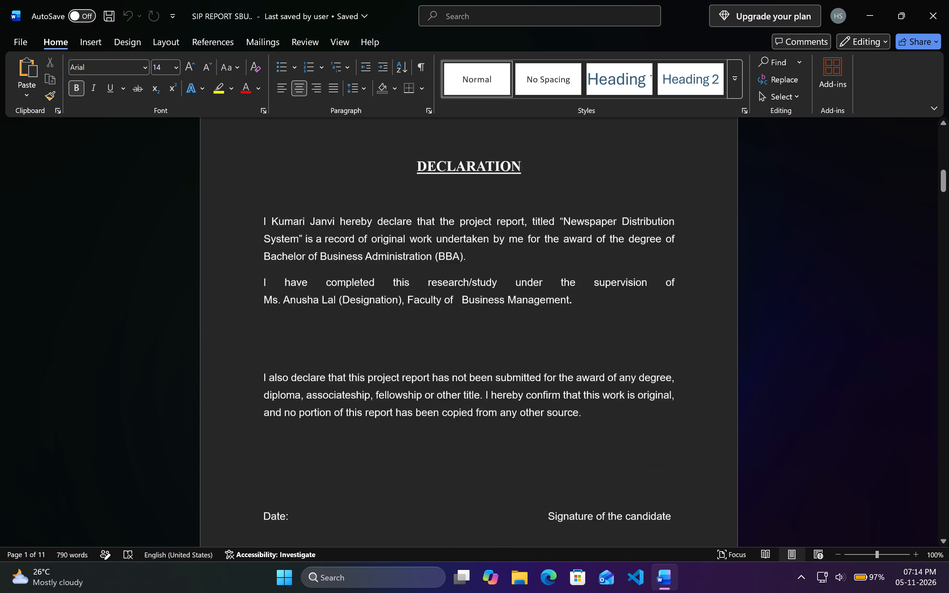
pyautogui.scroll(-3, 376, 216)
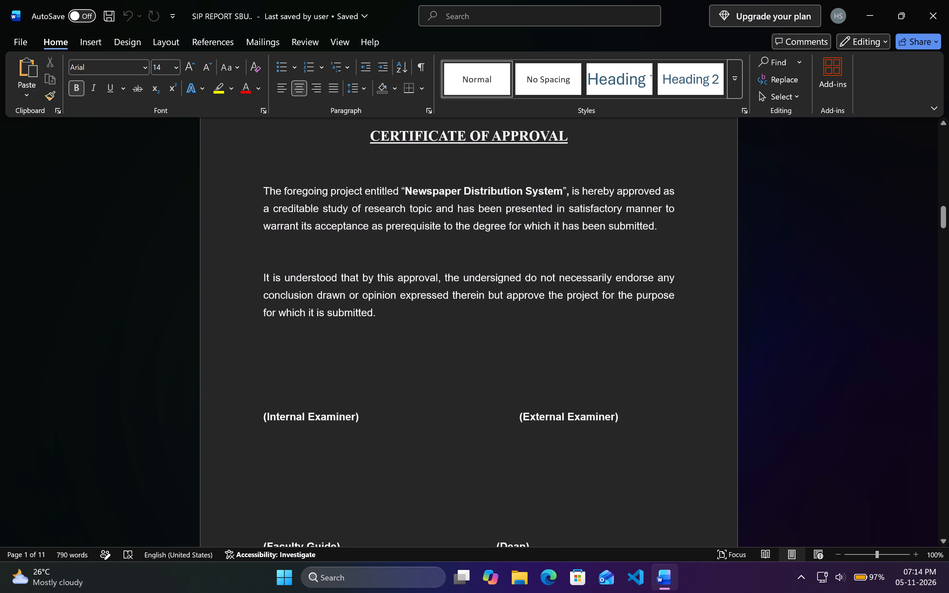
pyautogui.scroll(-3, 376, 216)
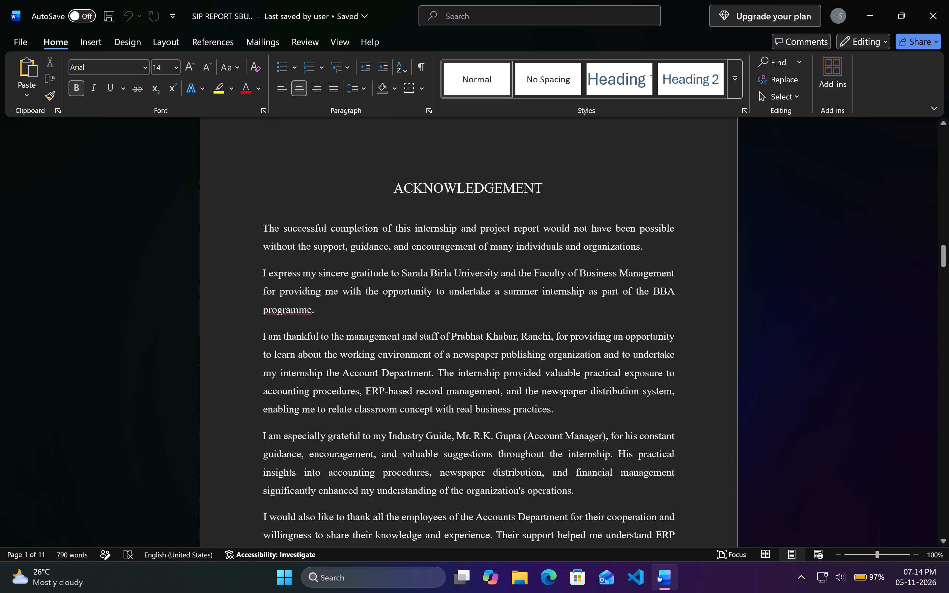
pyautogui.scroll(-3, 376, 216)
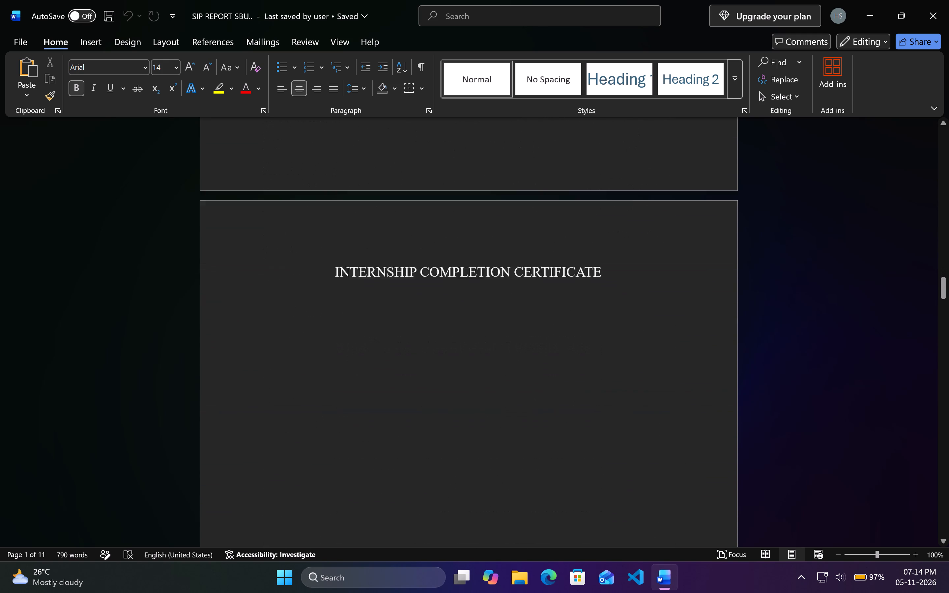
pyautogui.scroll(-3, 376, 216)
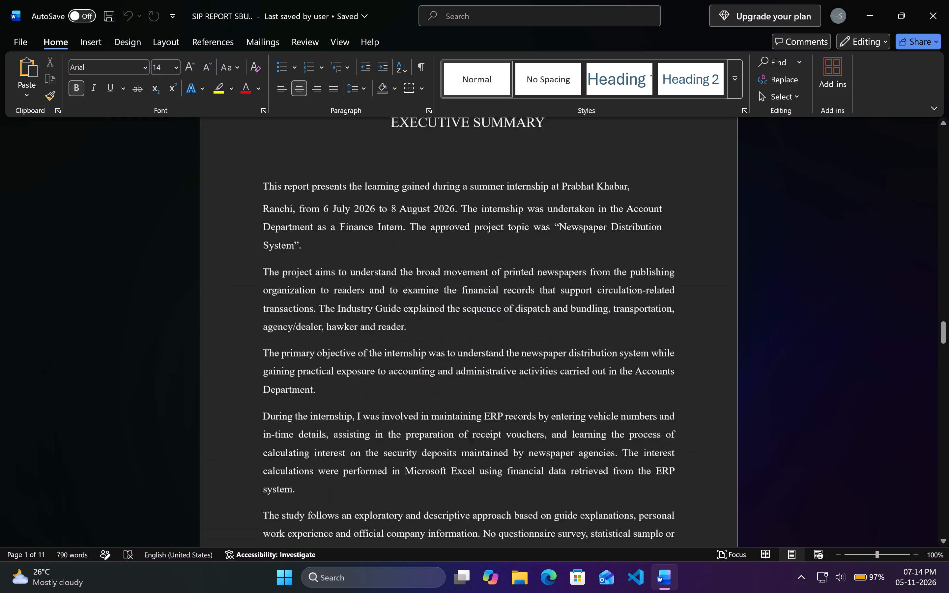
pyautogui.scroll(-4, 376, 216)
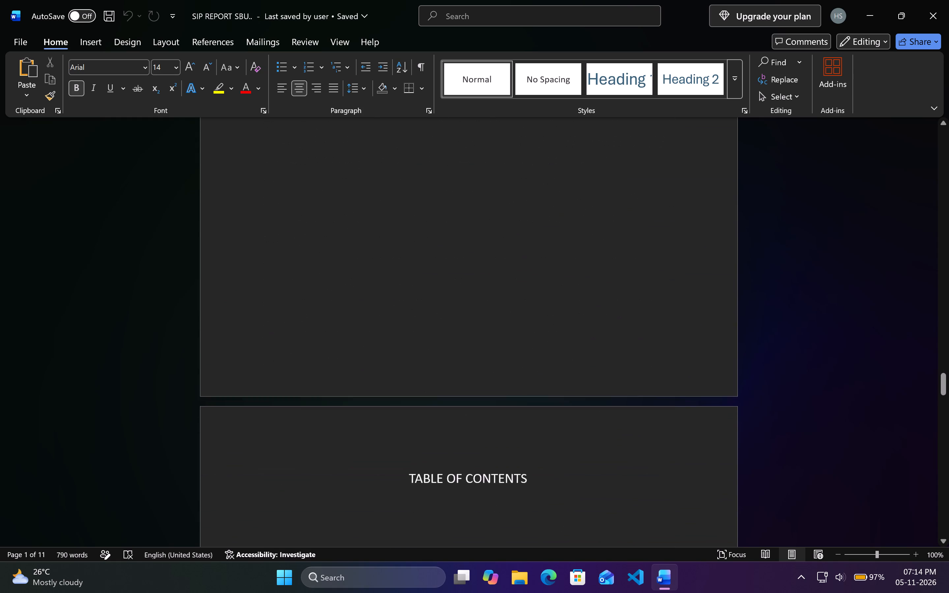
pyautogui.scroll(-3, 376, 216)
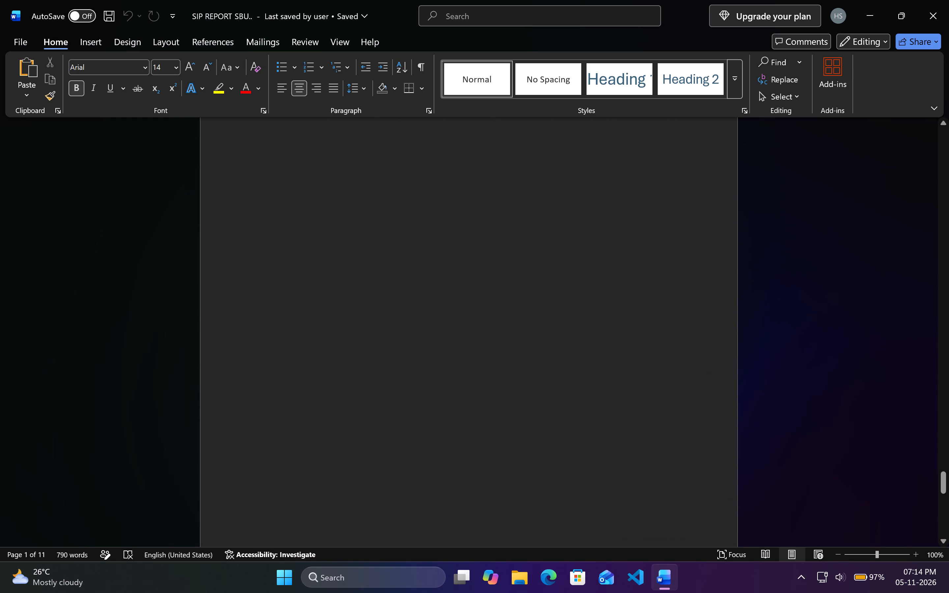
pyautogui.scroll(-2, 376, 216)
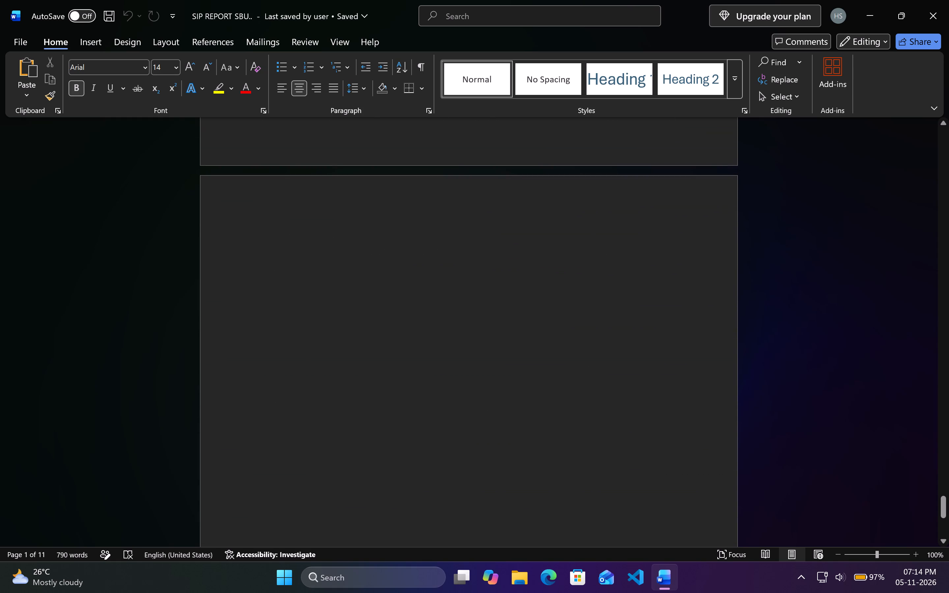
pyautogui.scroll(-1, 376, 216)
pyautogui.click(376, 216)
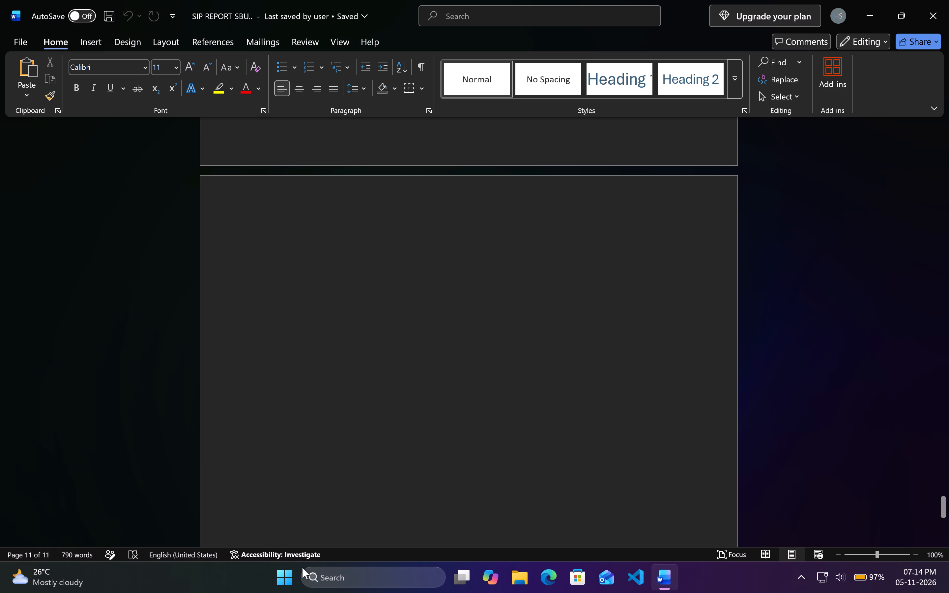
# Bring up the Windows list of pinned apps and recent files.
pyautogui.click(292, 574)
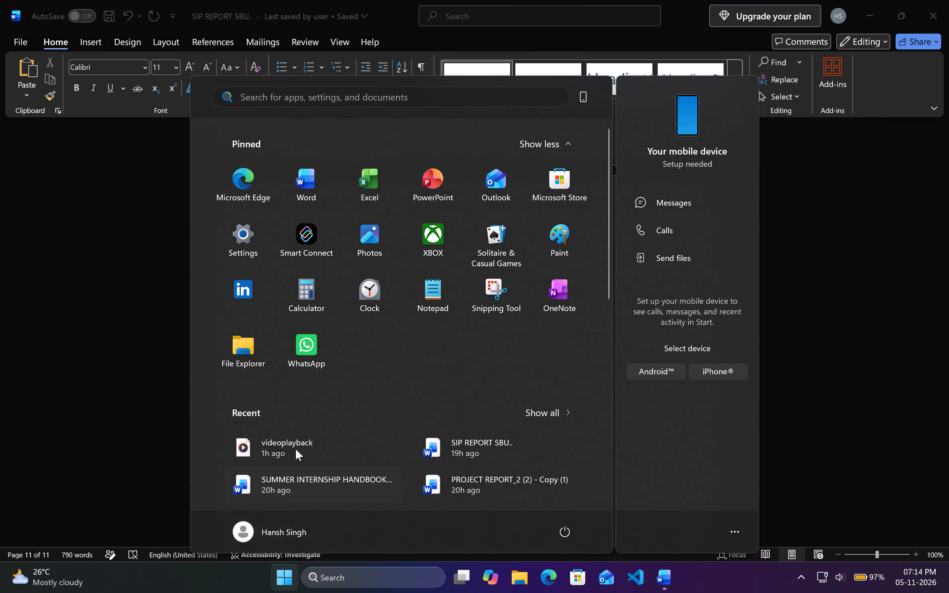
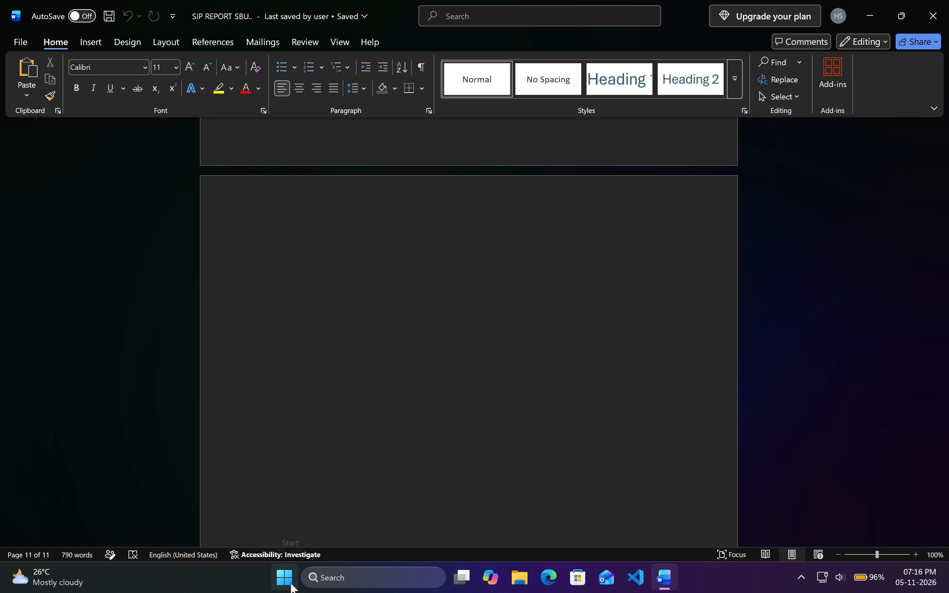
# From the recent files, open the Prabhat_Khabar_Final_Internship_Report sample(GPT) PDF in Word, using that app just this once.
pyautogui.click(510, 585)
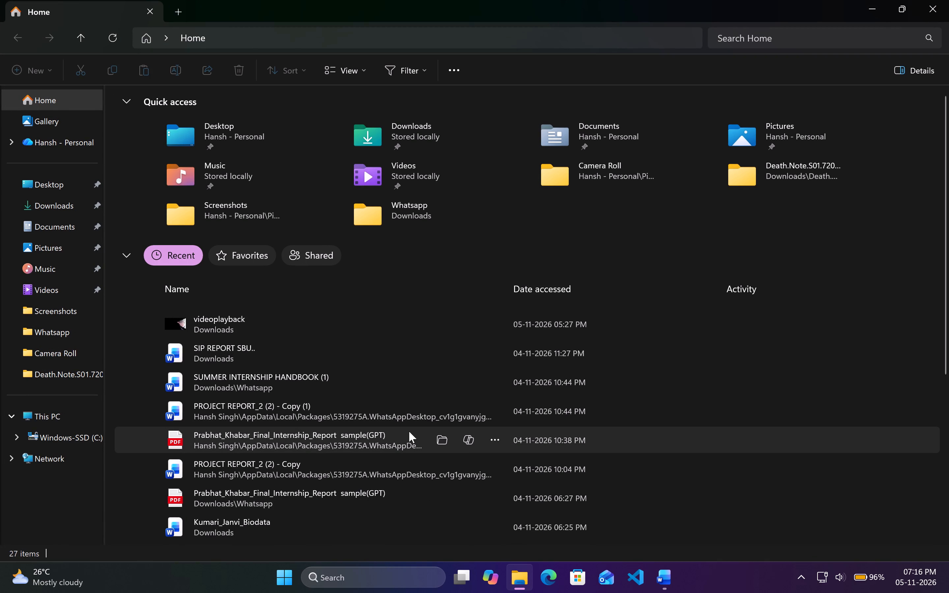
pyautogui.rightClick(491, 437)
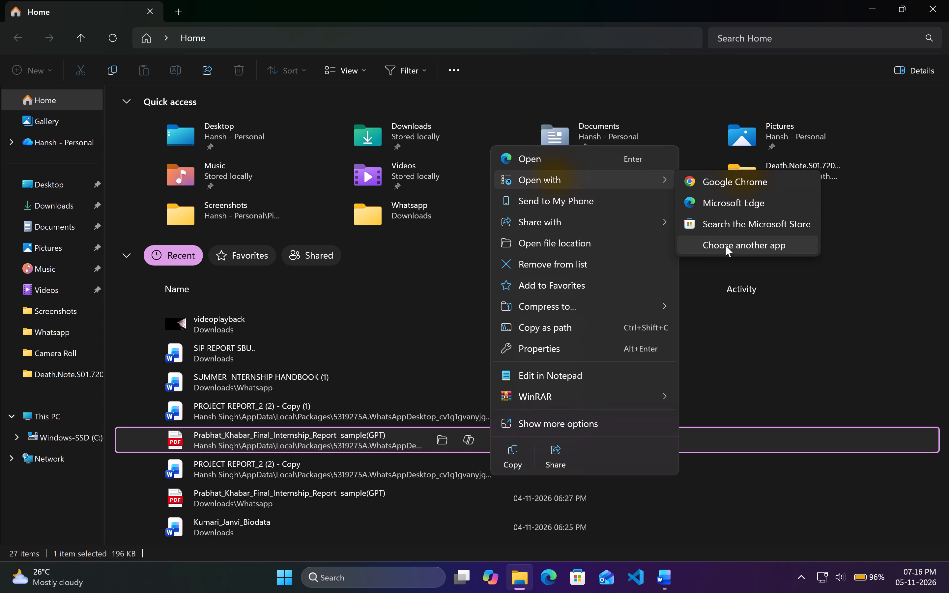
pyautogui.click(725, 245)
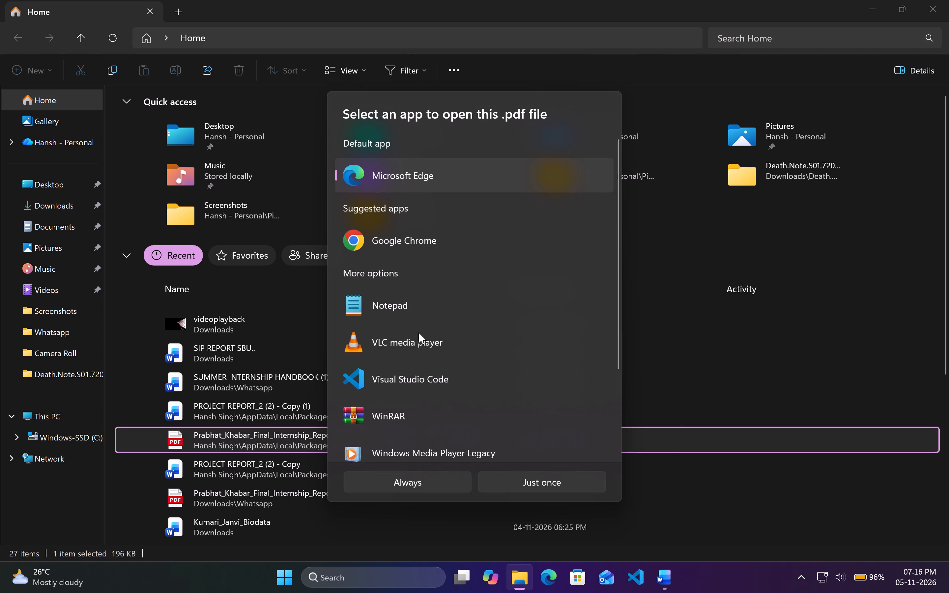
pyautogui.scroll(-1, 389, 411)
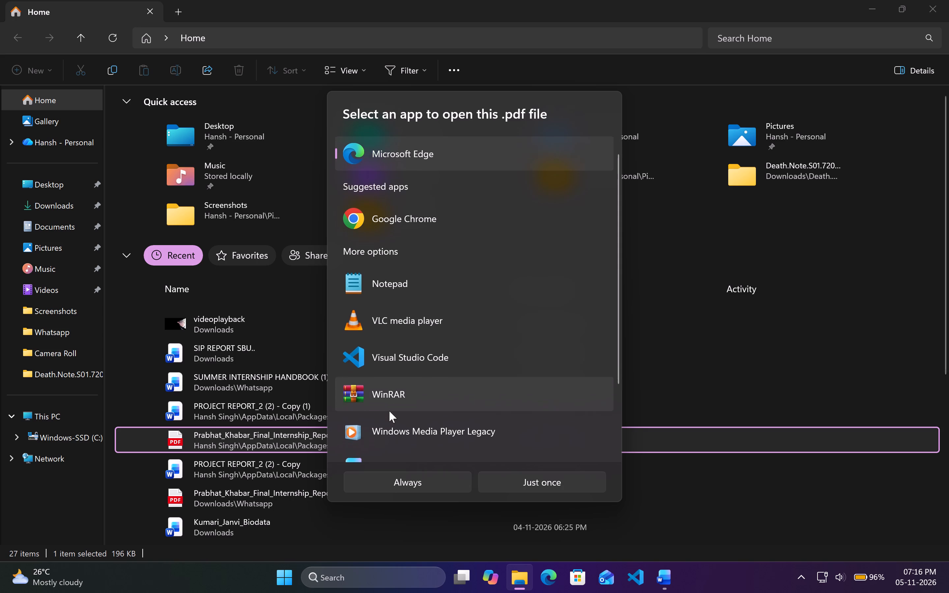
pyautogui.scroll(-1, 389, 411)
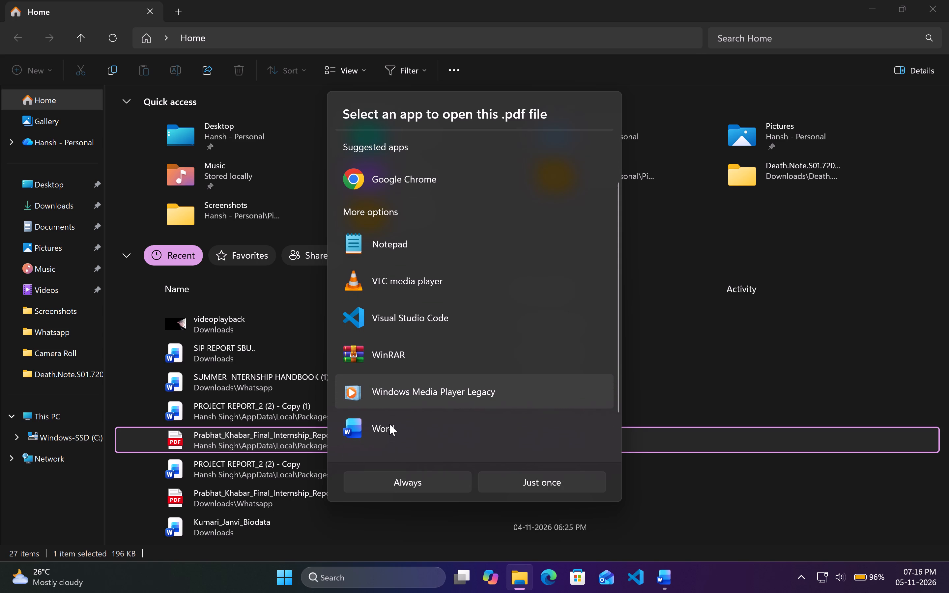
pyautogui.click(389, 423)
pyautogui.click(531, 480)
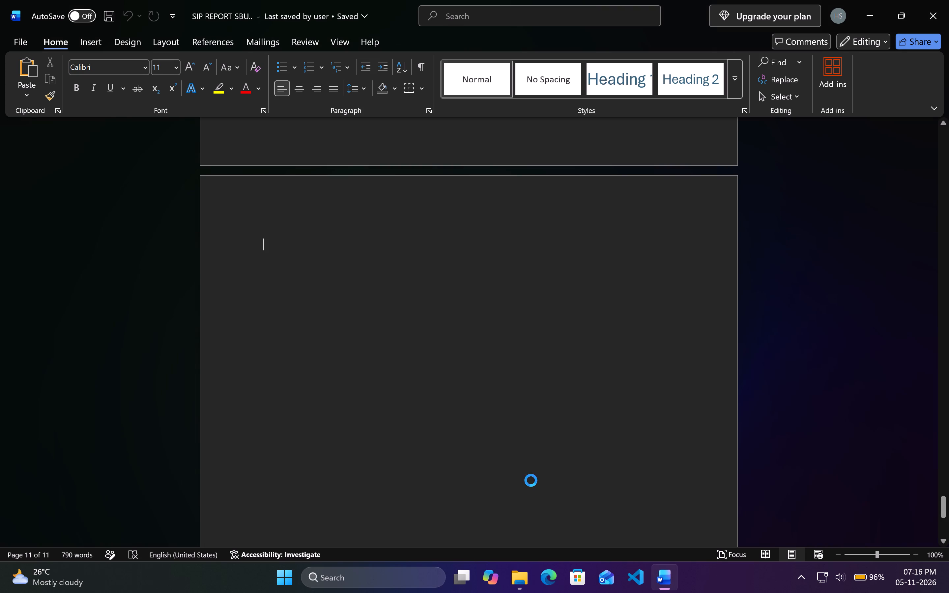
# Find the first chapter in the sample report and copy its CHAPTER-1 heading line.
pyautogui.scroll(-1, 531, 451)
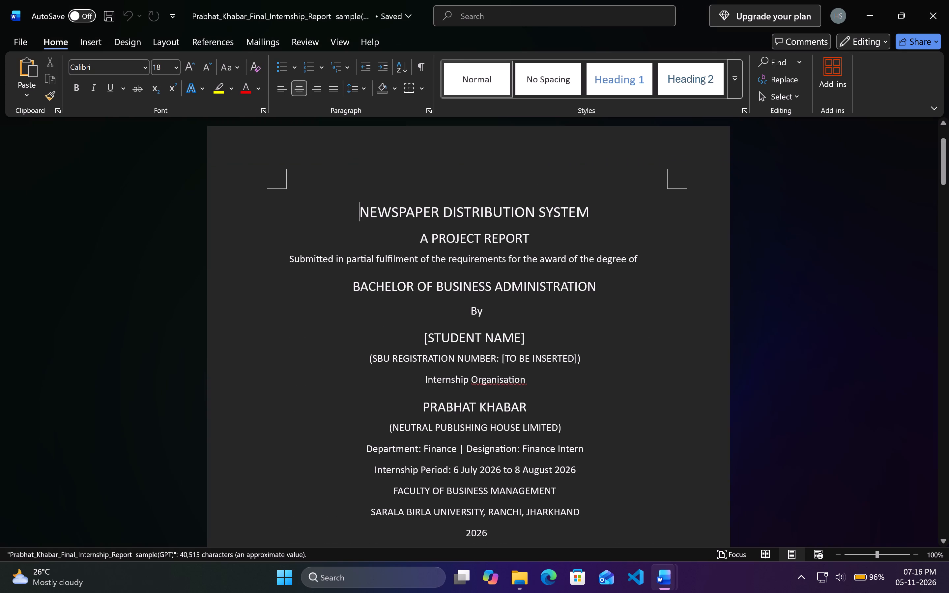
pyautogui.scroll(-3, 531, 451)
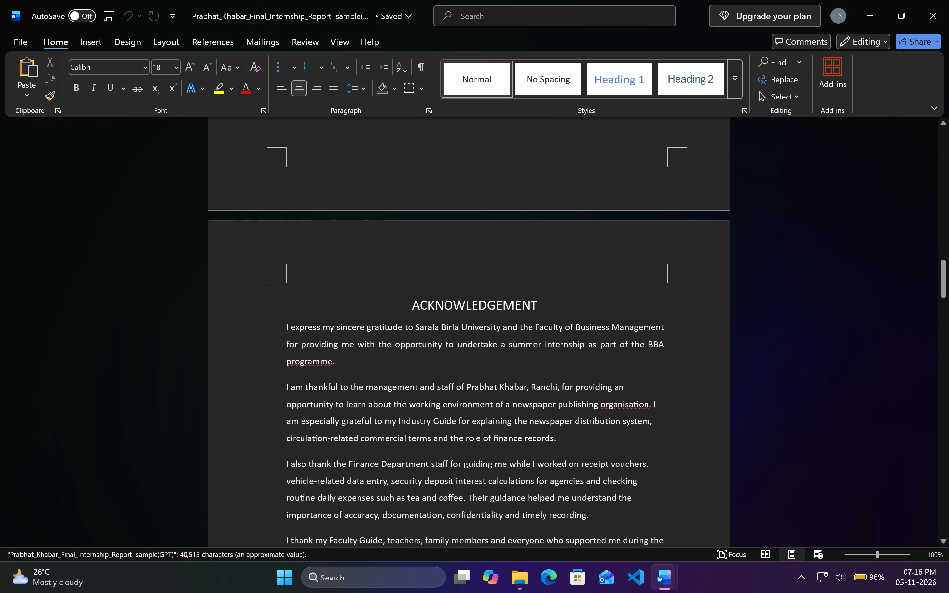
pyautogui.scroll(-3, 531, 451)
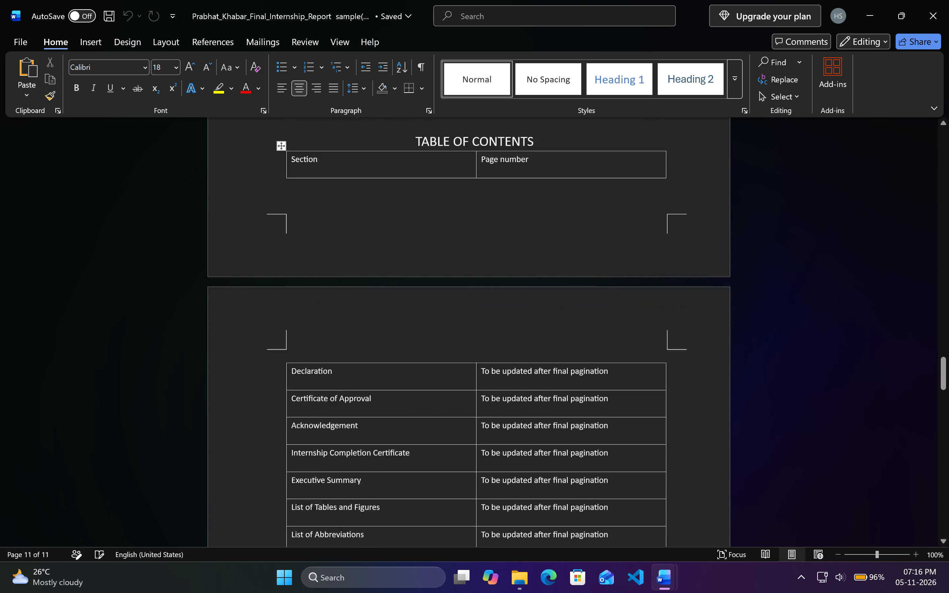
pyautogui.scroll(-1, 531, 451)
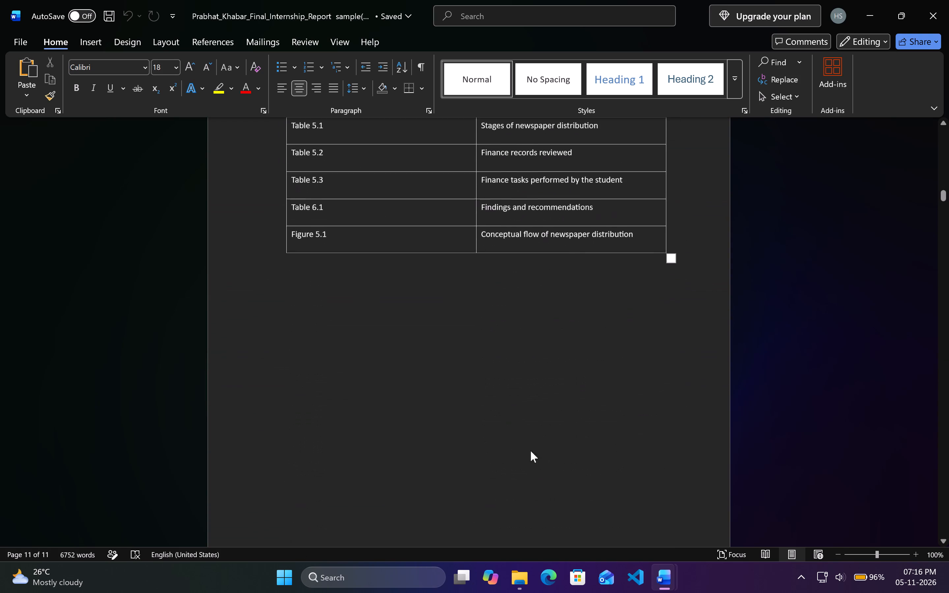
pyautogui.scroll(-3, 531, 451)
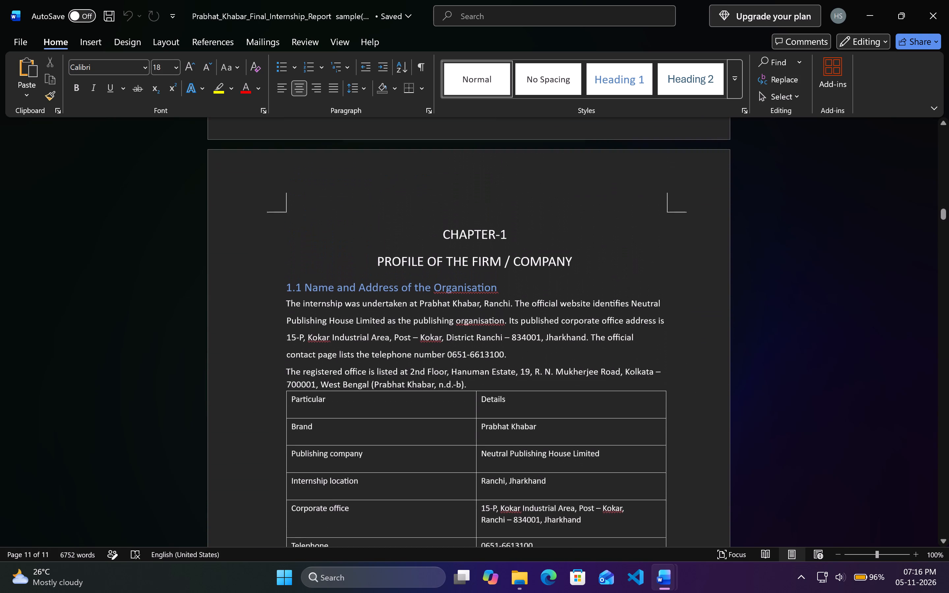
pyautogui.doubleClick(503, 244)
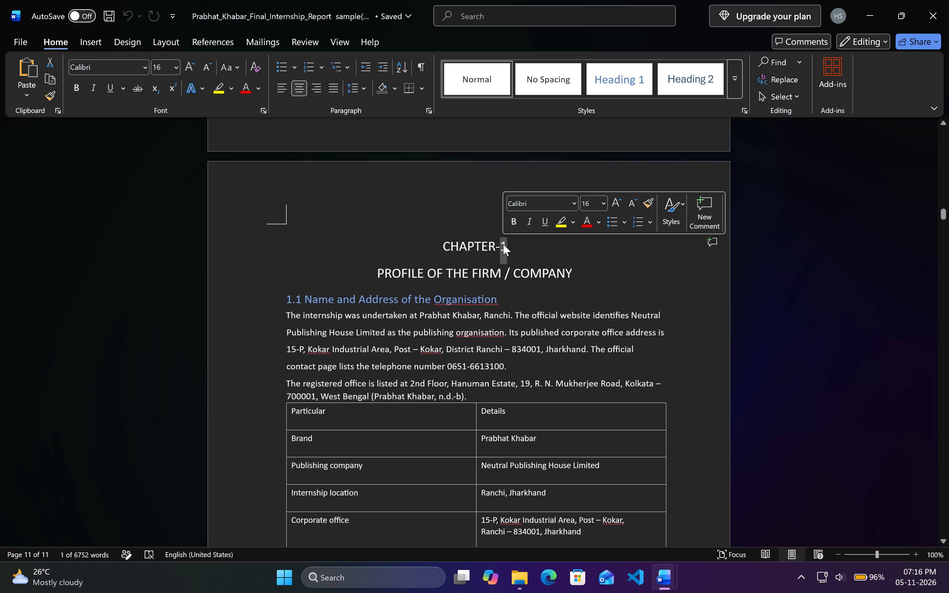
pyautogui.tripleClick(503, 244)
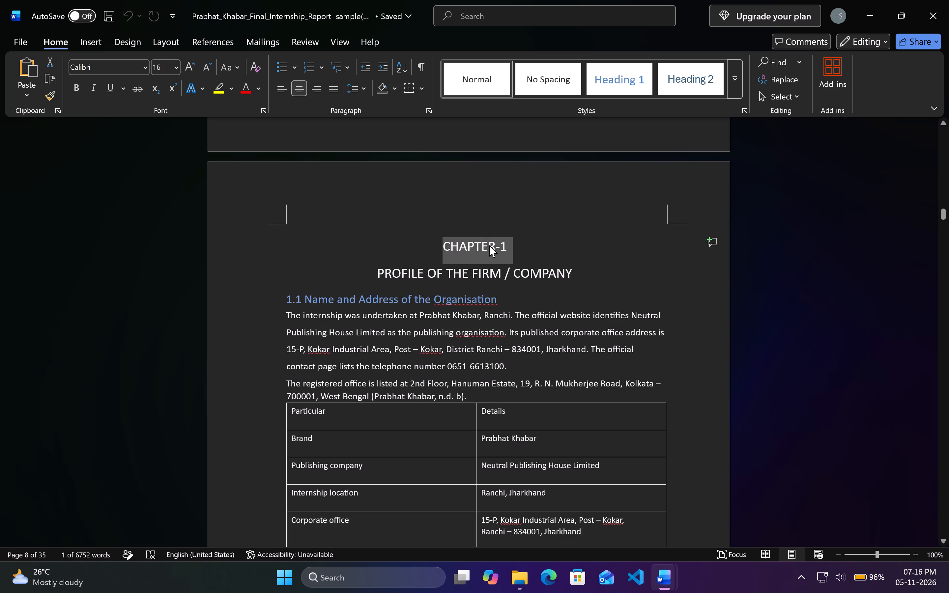
pyautogui.hotkey('ctrl', 'c')
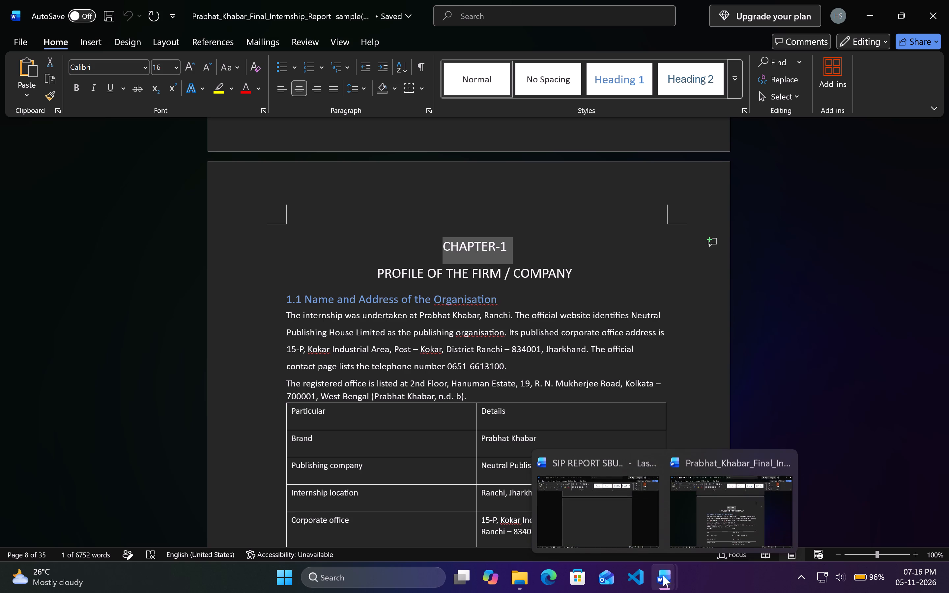
# Switch to SIP REPORT SBU.. and paste the CHAPTER-1 heading, centred, on the blank last page.
pyautogui.click(612, 518)
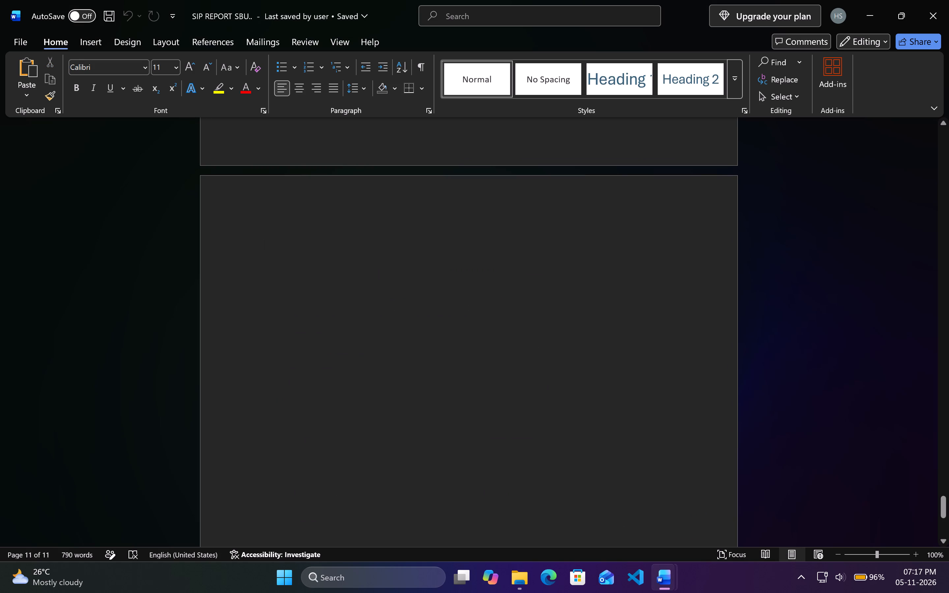
pyautogui.click(299, 94)
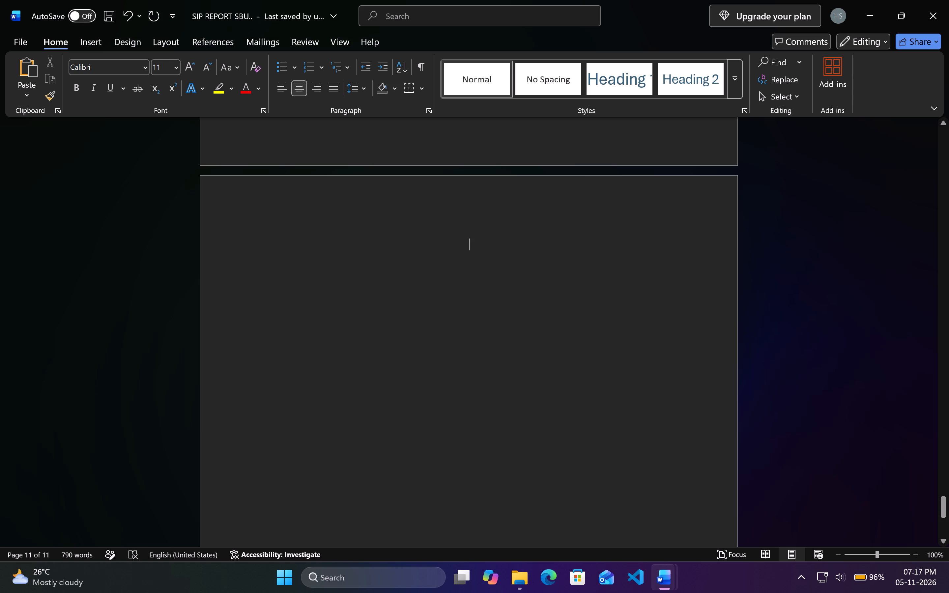
pyautogui.hotkey('ctrl', 'v')
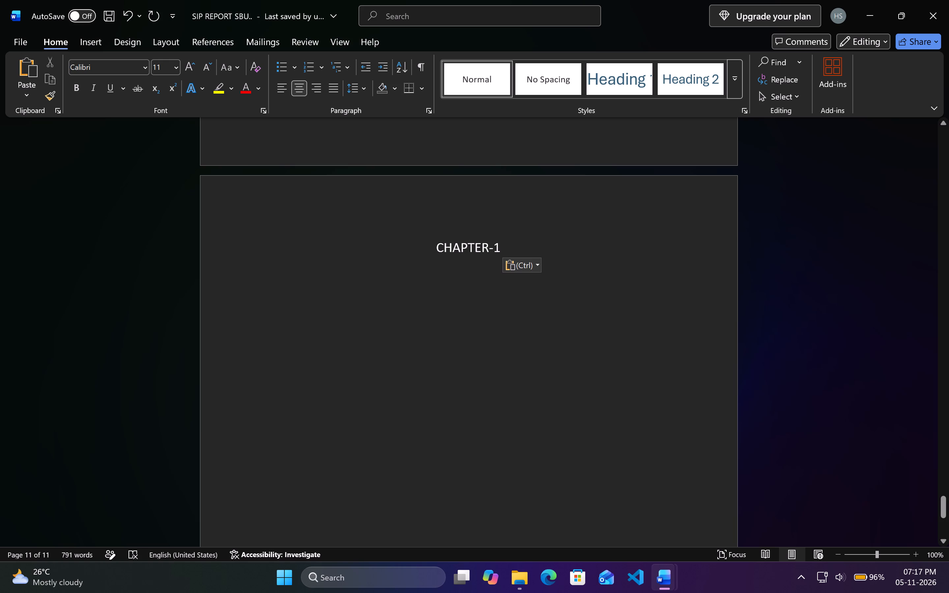
# Change the pasted CHAPTER-1 heading's font to Times New Roman and start a new line below it.
pyautogui.doubleClick(500, 242)
pyautogui.tripleClick(500, 242)
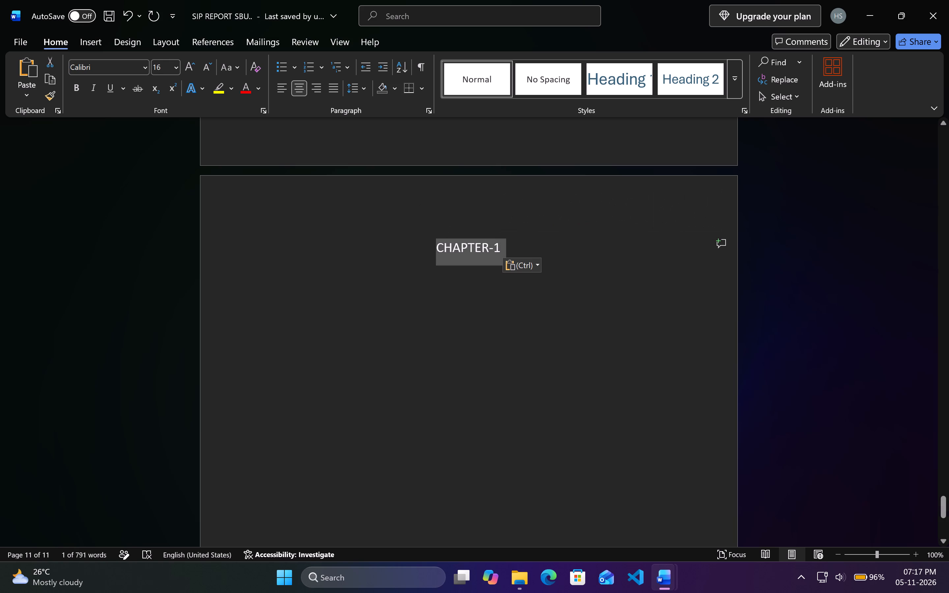
pyautogui.click(154, 66)
pyautogui.click(143, 64)
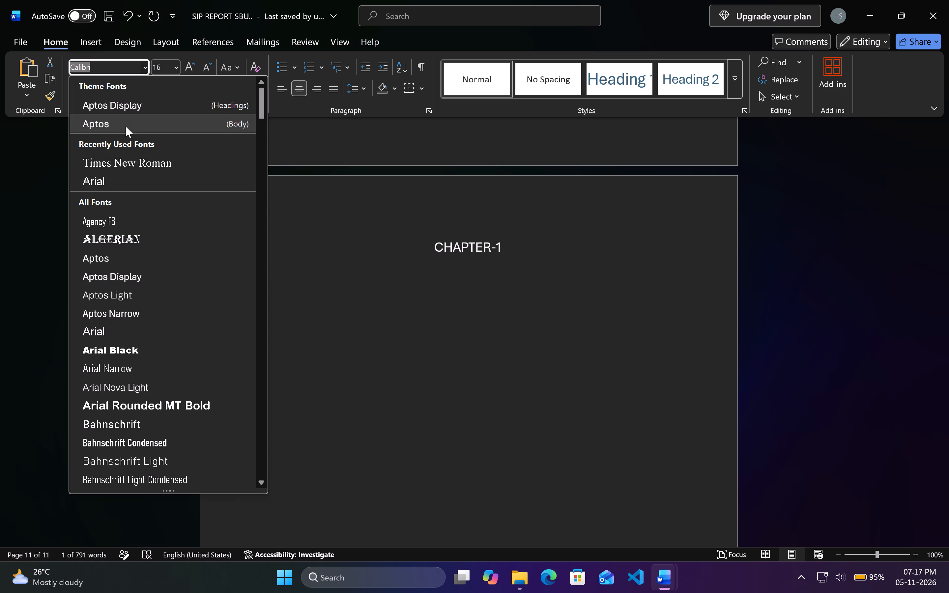
pyautogui.click(124, 157)
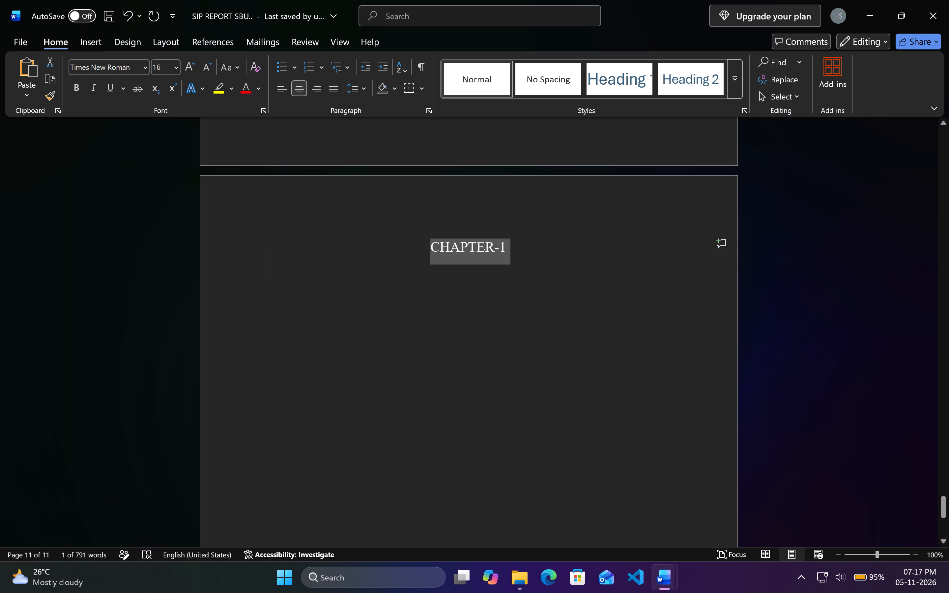
pyautogui.click(512, 249)
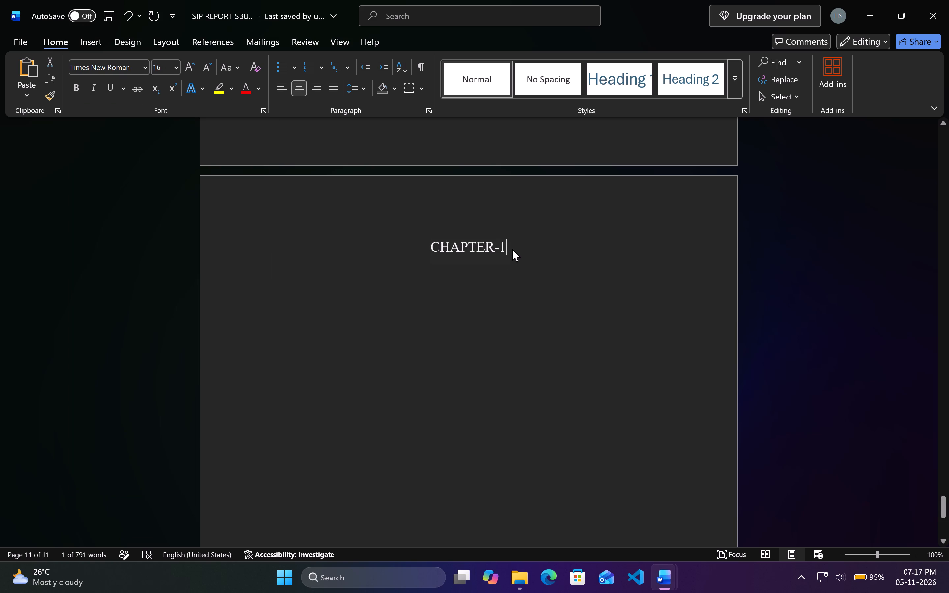
pyautogui.press('Return')
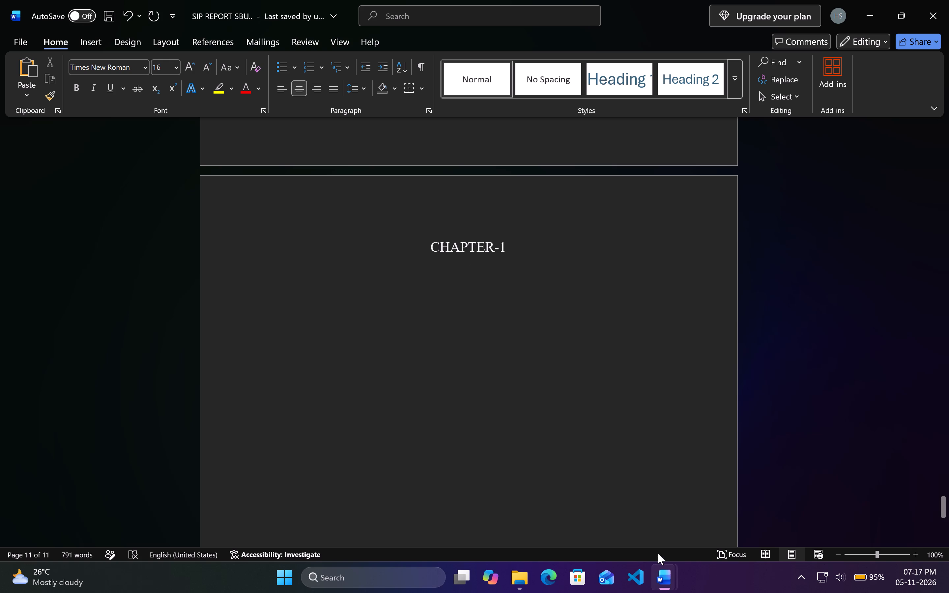
# Switch back to the Prabhat_Khabar sample report and select the PROFILE OF THE FIRM / COMPANY title line under CHAPTER-1.
pyautogui.click(712, 507)
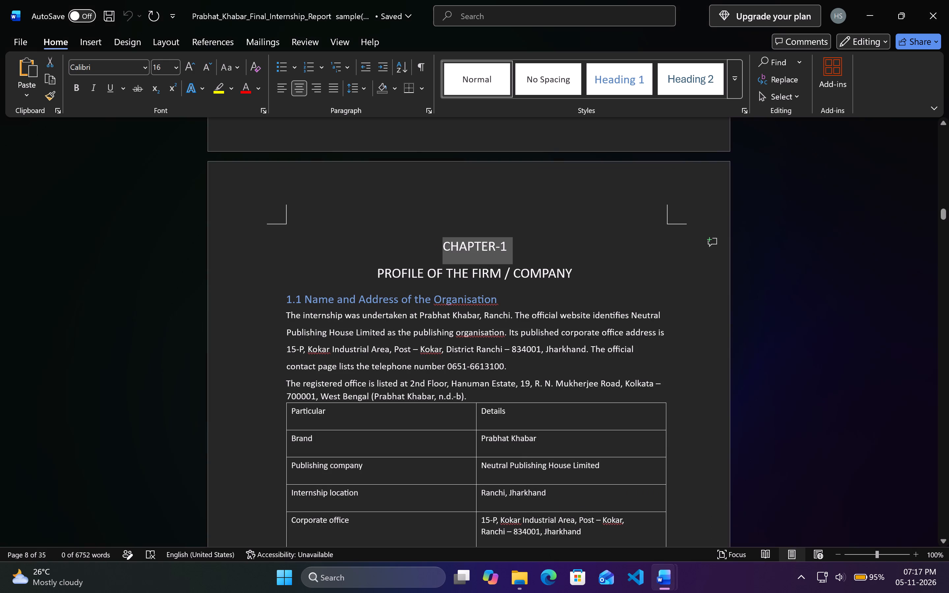
pyautogui.tripleClick(577, 272)
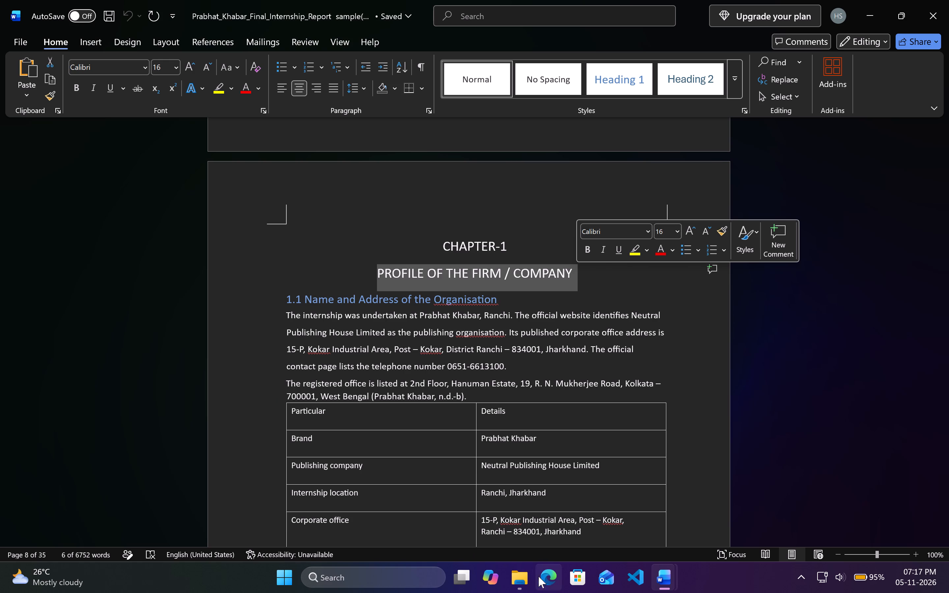
# Open the SUMMER INTERNSHIP HANDBOOK (1) document from the recent files in File Explorer.
pyautogui.click(526, 583)
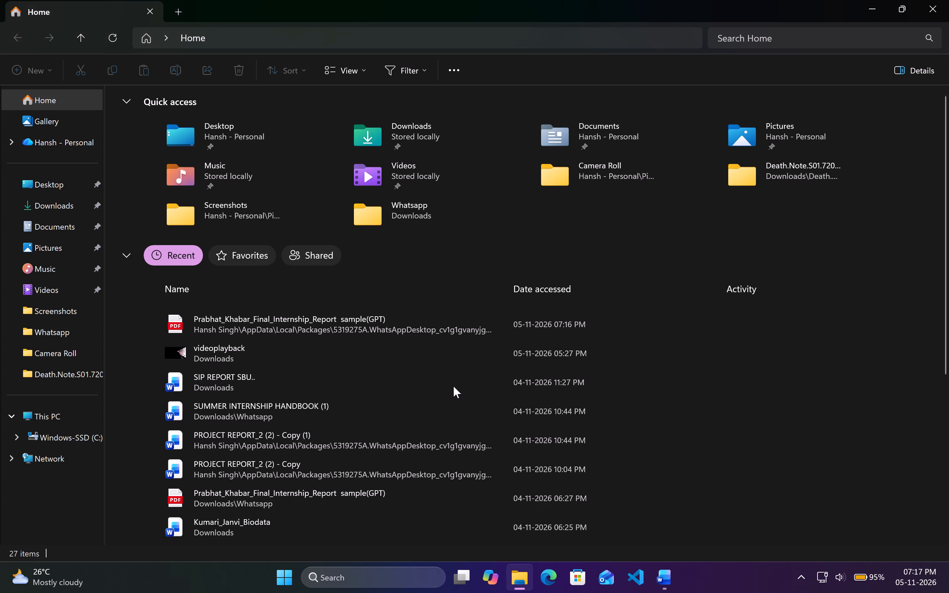
pyautogui.click(428, 409)
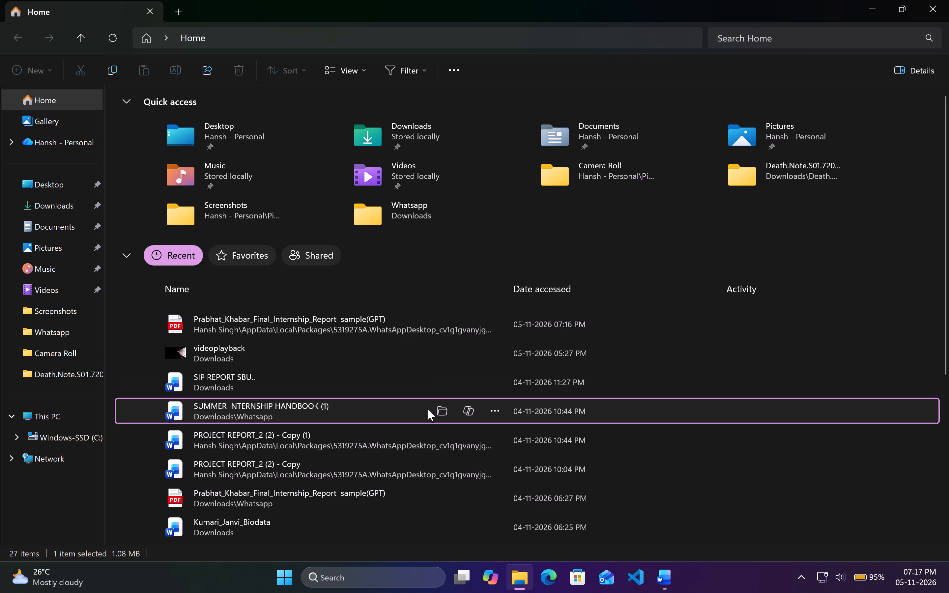
pyautogui.click(428, 409)
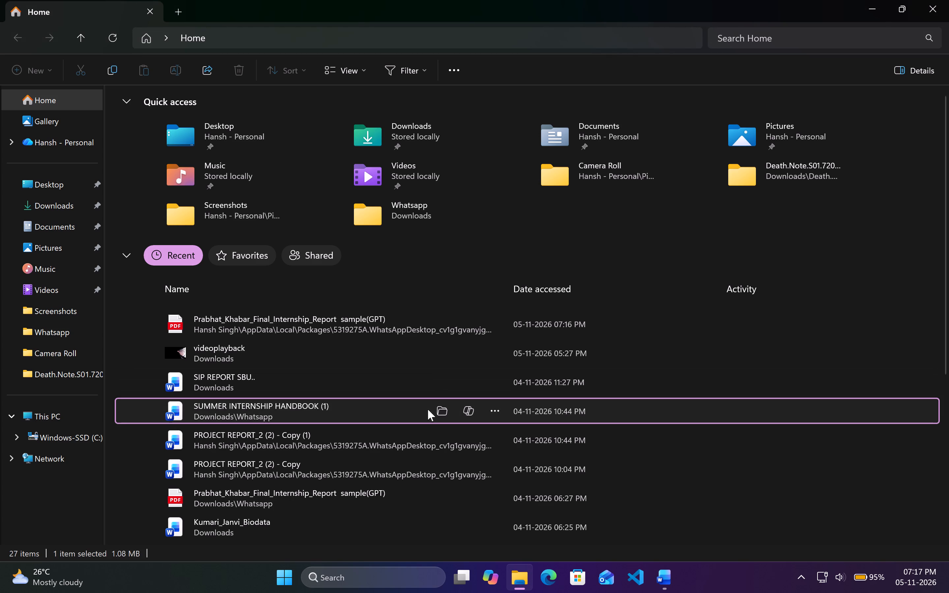
pyautogui.doubleClick(388, 410)
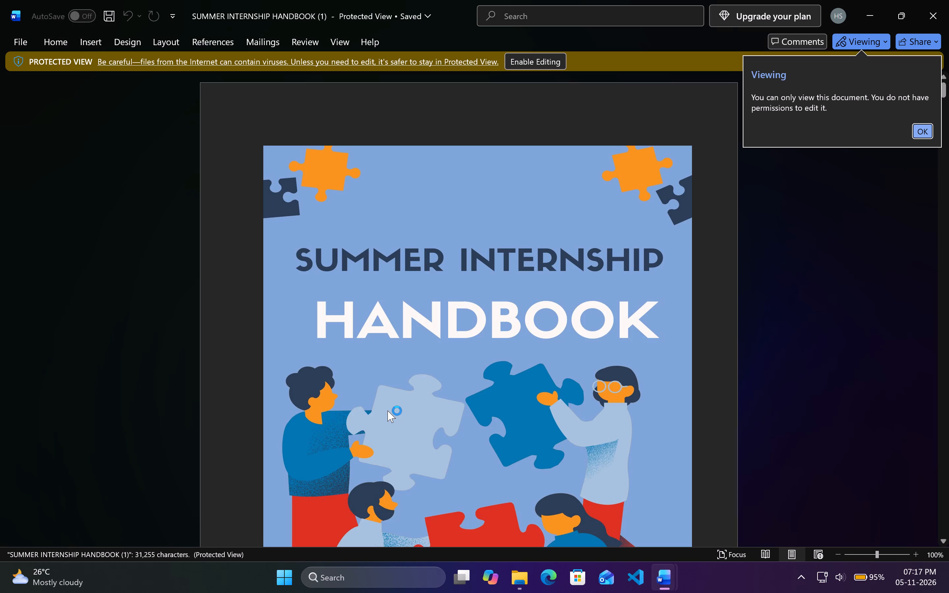
# Look through the handbook's opening pages, from the cover and introduction to the internship completion requirements.
pyautogui.scroll(-2, 388, 410)
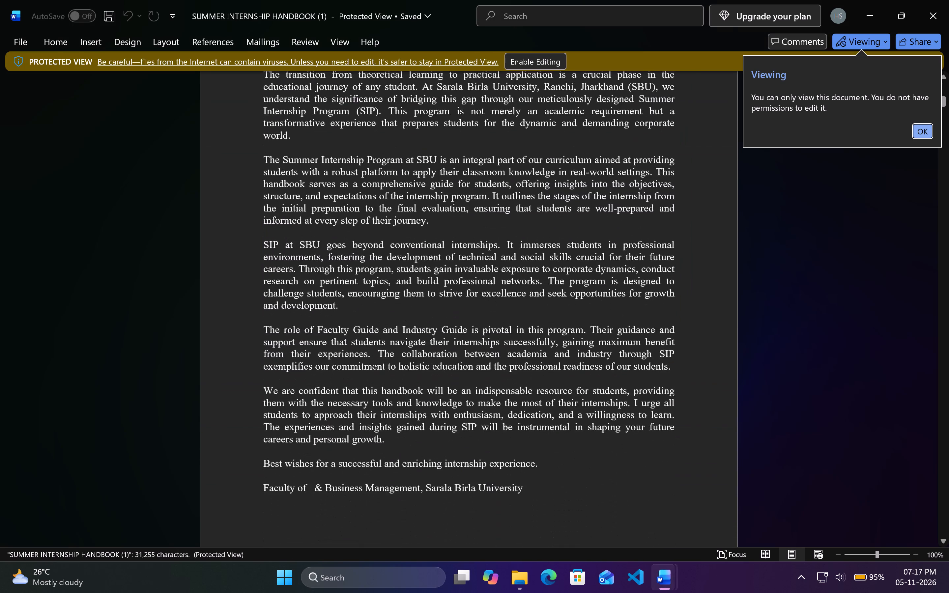
pyautogui.scroll(-2, 388, 410)
pyautogui.hscroll(-1, 388, 410)
pyautogui.scroll(-1, 388, 410)
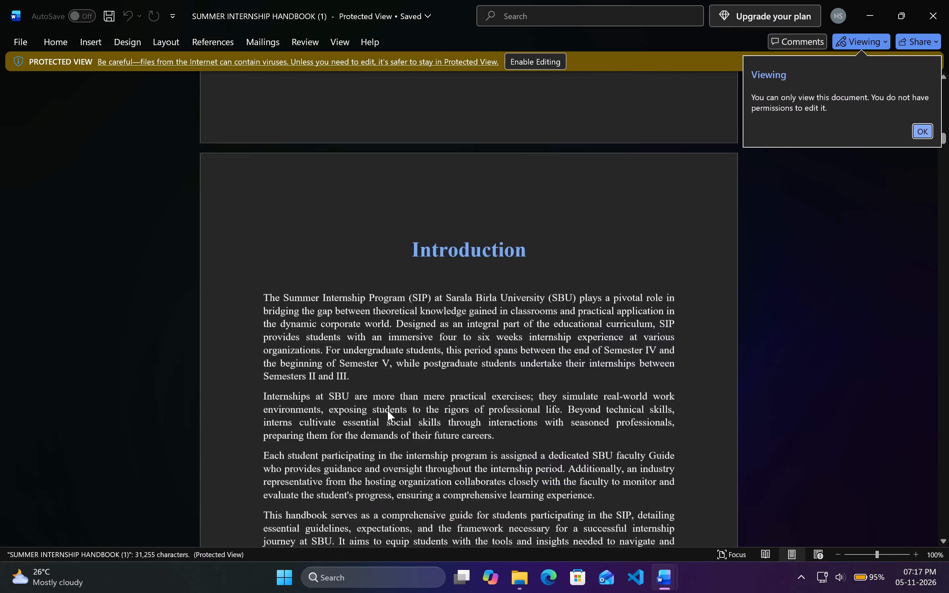
pyautogui.scroll(-2, 388, 410)
pyautogui.hscroll(-1, 388, 410)
pyautogui.scroll(-1, 396, 398)
pyautogui.keyDown('ctrl'); pyautogui.scroll(1, 396, 398); pyautogui.keyUp('ctrl')
pyautogui.keyDown('ctrl'); pyautogui.scroll(-1, 396, 398); pyautogui.keyUp('ctrl')
pyautogui.keyDown('ctrl'); pyautogui.scroll(1, 396, 398); pyautogui.keyUp('ctrl')
pyautogui.keyDown('ctrl'); pyautogui.scroll(-1, 396, 398); pyautogui.keyUp('ctrl')
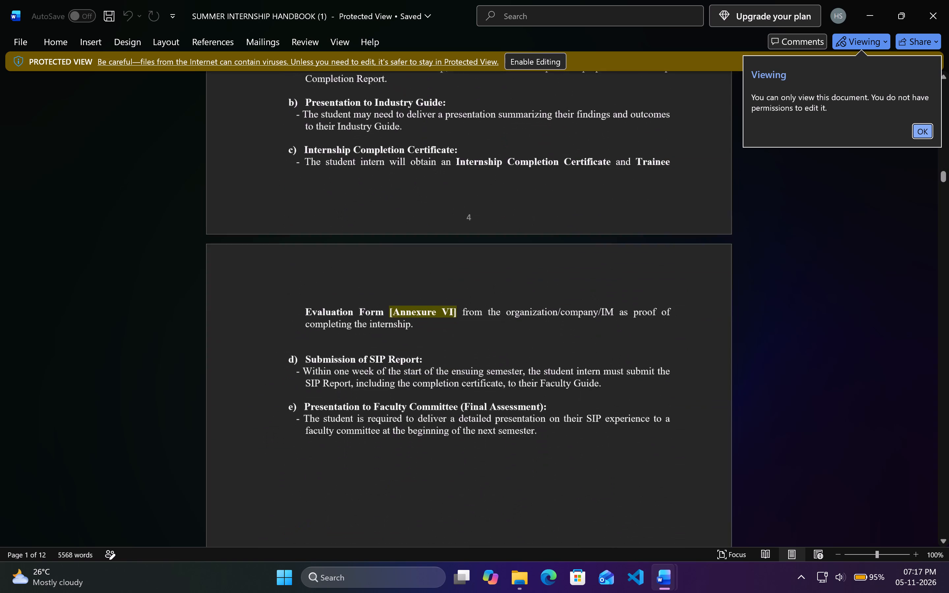
# Examine the handbook's items on Submission of SIP Report and Presentation to Faculty Committee.
pyautogui.keyDown('ctrl'); pyautogui.scroll(-1, 396, 398); pyautogui.keyUp('ctrl')
pyautogui.keyDown('ctrl'); pyautogui.scroll(1, 396, 398); pyautogui.keyUp('ctrl')
pyautogui.keyDown('ctrl'); pyautogui.scroll(-1, 396, 398); pyautogui.keyUp('ctrl')
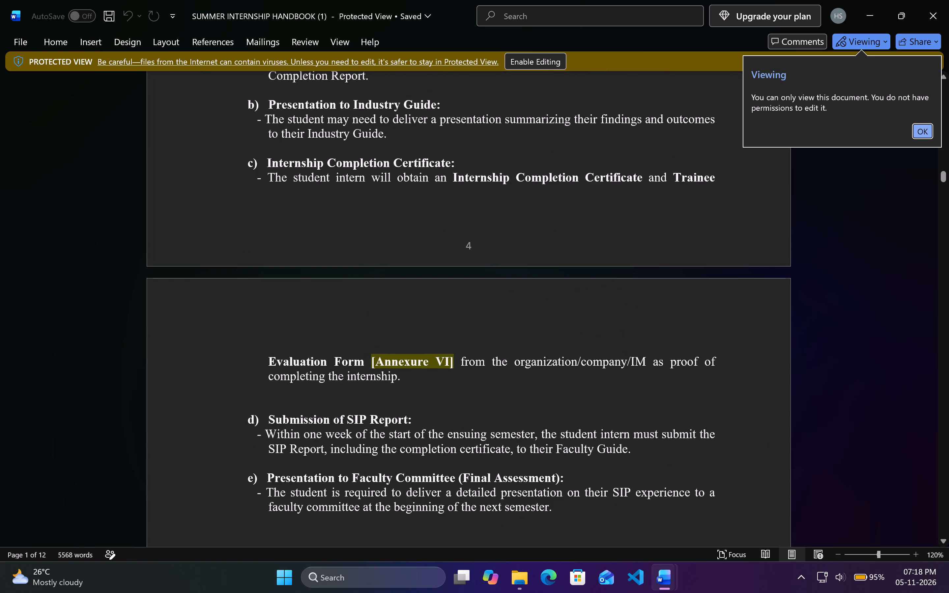
pyautogui.hscroll(1, 396, 398)
pyautogui.keyDown('ctrl'); pyautogui.scroll(-3, 396, 398); pyautogui.keyUp('ctrl')
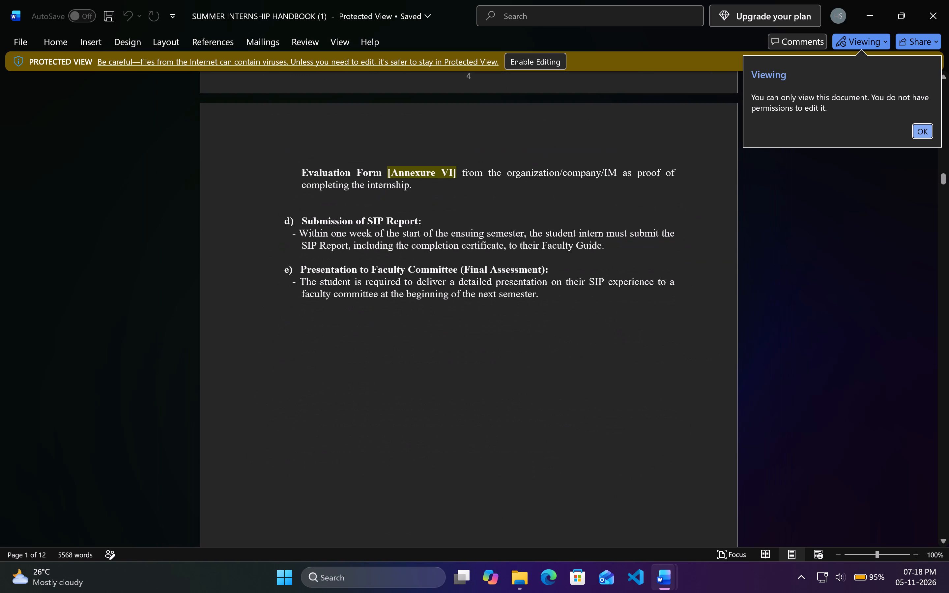
pyautogui.keyDown('ctrl'); pyautogui.scroll(-1, 396, 398); pyautogui.keyUp('ctrl')
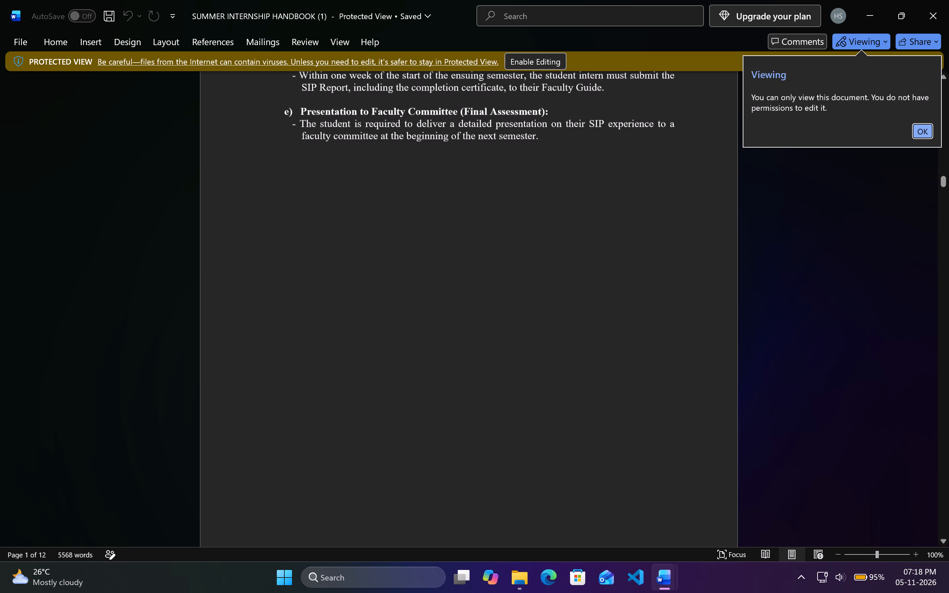
pyautogui.keyDown('ctrl'); pyautogui.scroll(-2, 396, 398); pyautogui.keyUp('ctrl')
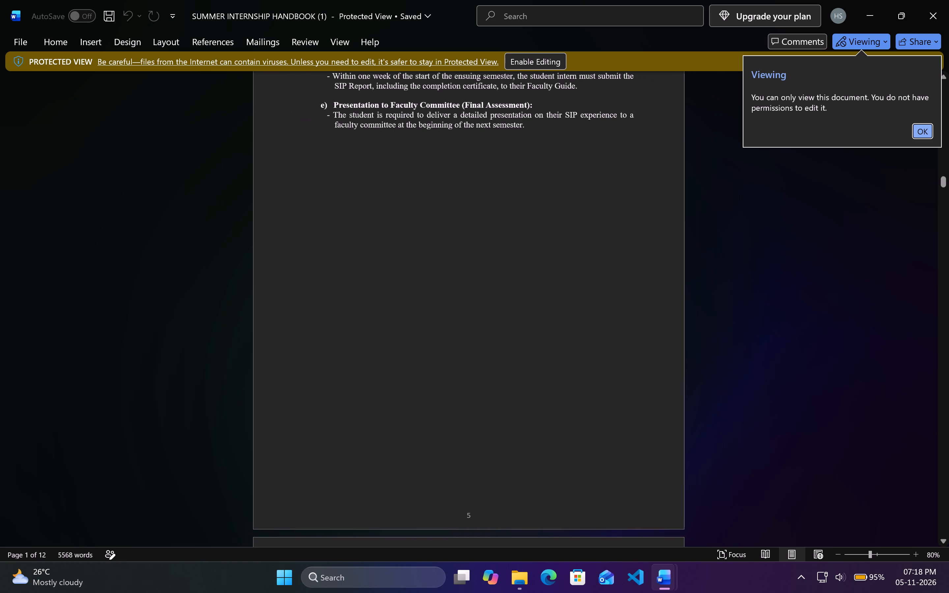
pyautogui.keyDown('ctrl'); pyautogui.scroll(1, 396, 398); pyautogui.keyUp('ctrl')
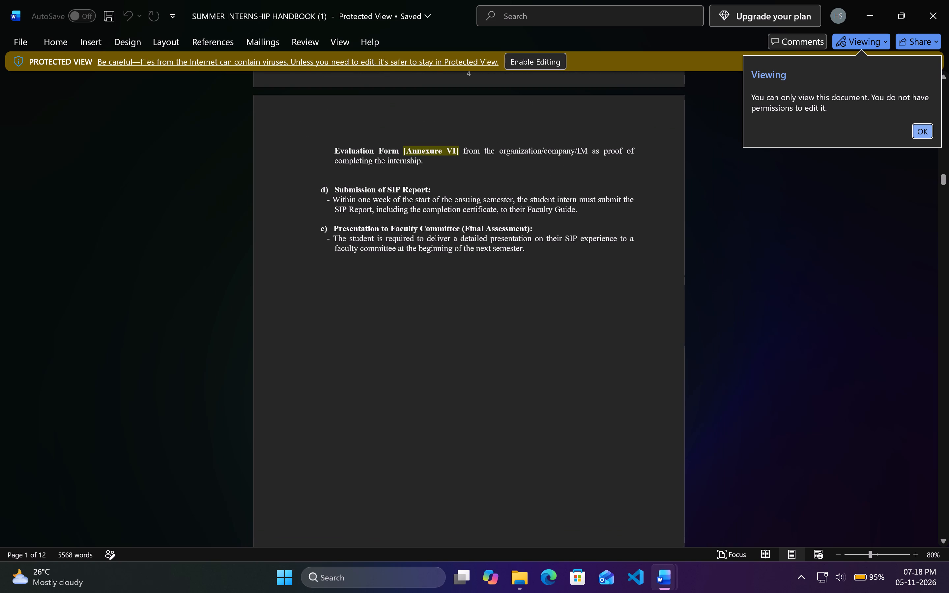
pyautogui.scroll(-1, 396, 398)
pyautogui.keyDown('ctrl'); pyautogui.scroll(1, 396, 398); pyautogui.keyUp('ctrl')
pyautogui.keyDown('ctrl'); pyautogui.scroll(-1, 396, 398); pyautogui.keyUp('ctrl')
pyautogui.keyDown('ctrl'); pyautogui.scroll(5, 396, 398); pyautogui.keyUp('ctrl')
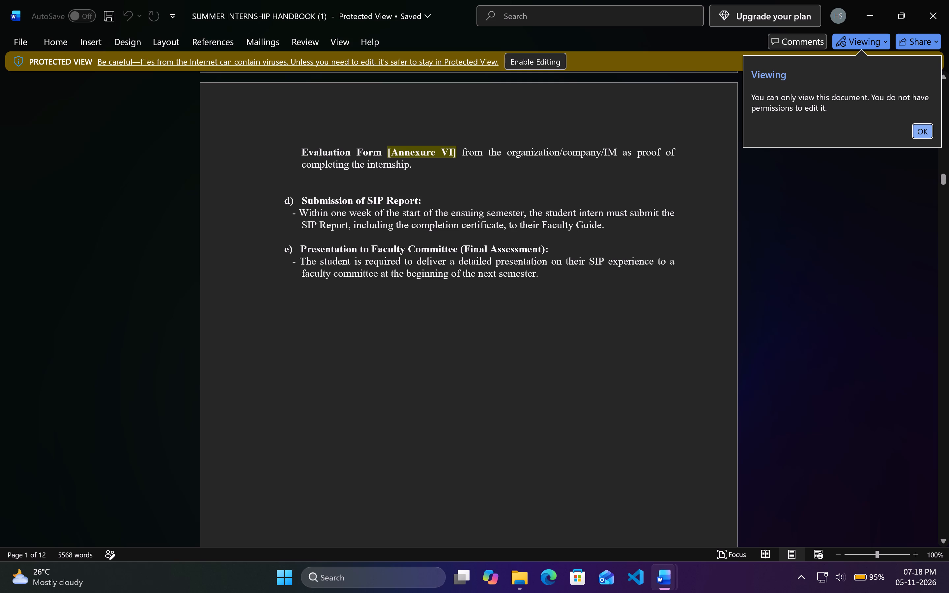
pyautogui.scroll(-2, 397, 343)
pyautogui.keyDown('ctrl'); pyautogui.scroll(1, 397, 343); pyautogui.keyUp('ctrl')
pyautogui.scroll(-2, 397, 343)
pyautogui.keyDown('ctrl'); pyautogui.scroll(1, 397, 343); pyautogui.keyUp('ctrl')
pyautogui.keyDown('ctrl'); pyautogui.scroll(-1, 397, 343); pyautogui.keyUp('ctrl')
pyautogui.keyDown('ctrl'); pyautogui.scroll(1, 397, 343); pyautogui.keyUp('ctrl')
pyautogui.scroll(-1, 397, 343)
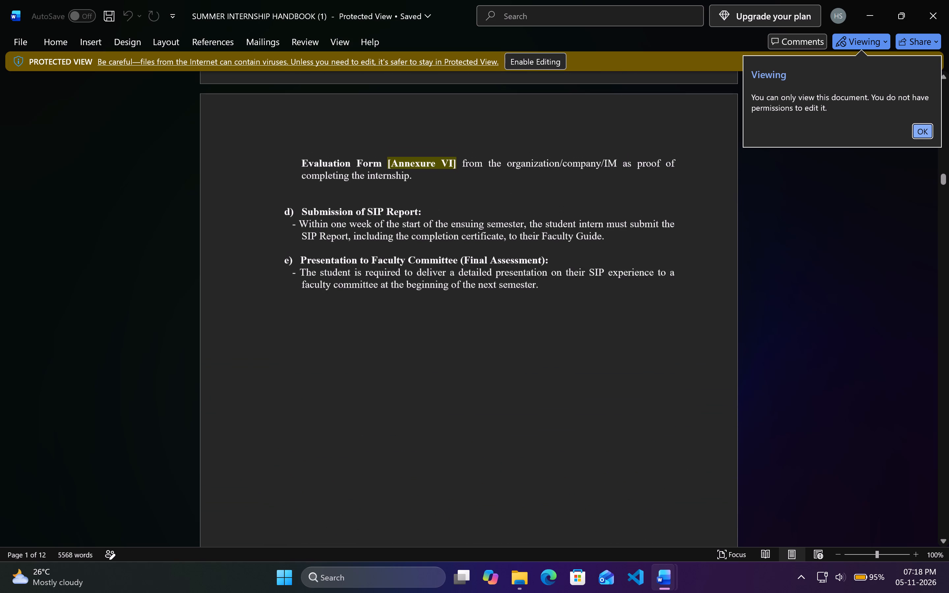
pyautogui.scroll(-1, 332, 253)
pyautogui.keyDown('ctrl'); pyautogui.scroll(1, 332, 253); pyautogui.keyUp('ctrl')
pyautogui.hscroll(-2, 338, 218)
pyautogui.scroll(-1, 338, 213)
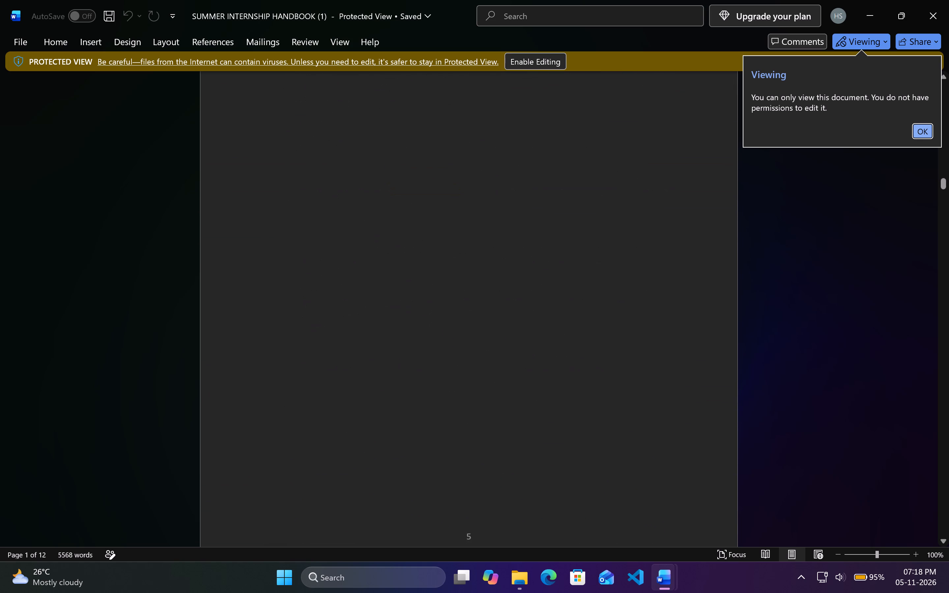
# Look through the handbook's conduct rules, assessment components and the roles of the Industry Guide and Faculty Guide.
pyautogui.scroll(-3, 338, 213)
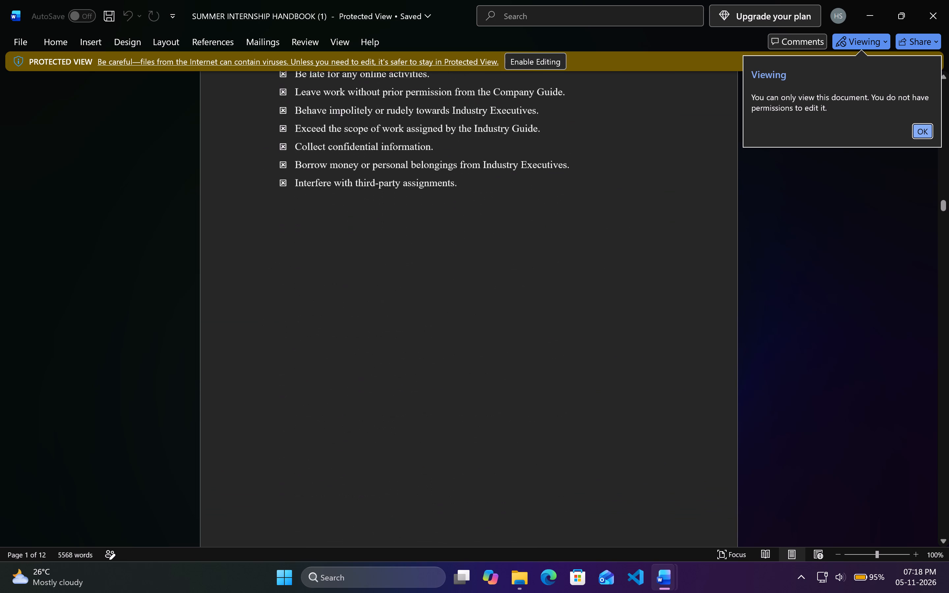
pyautogui.scroll(-1, 338, 213)
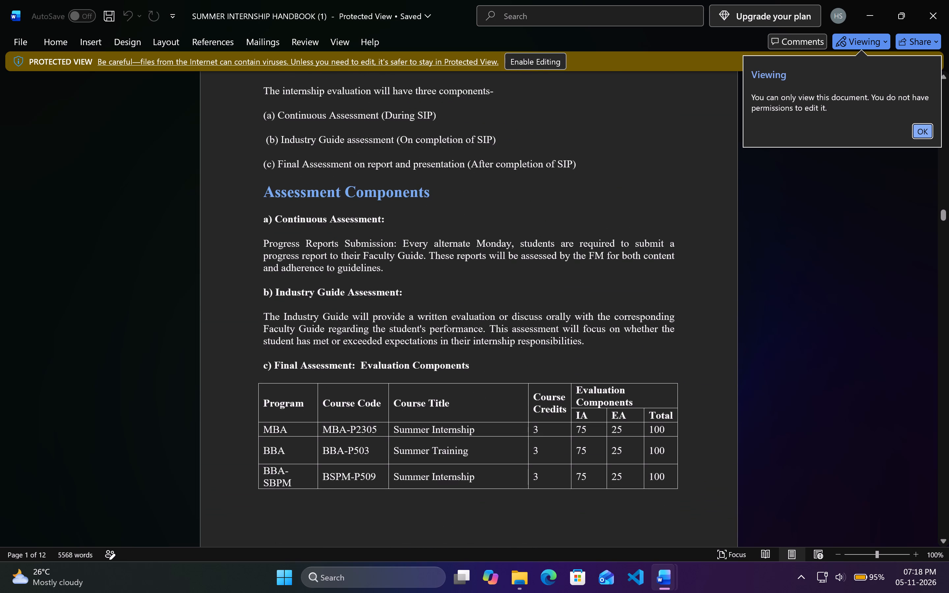
pyautogui.scroll(-3, 338, 213)
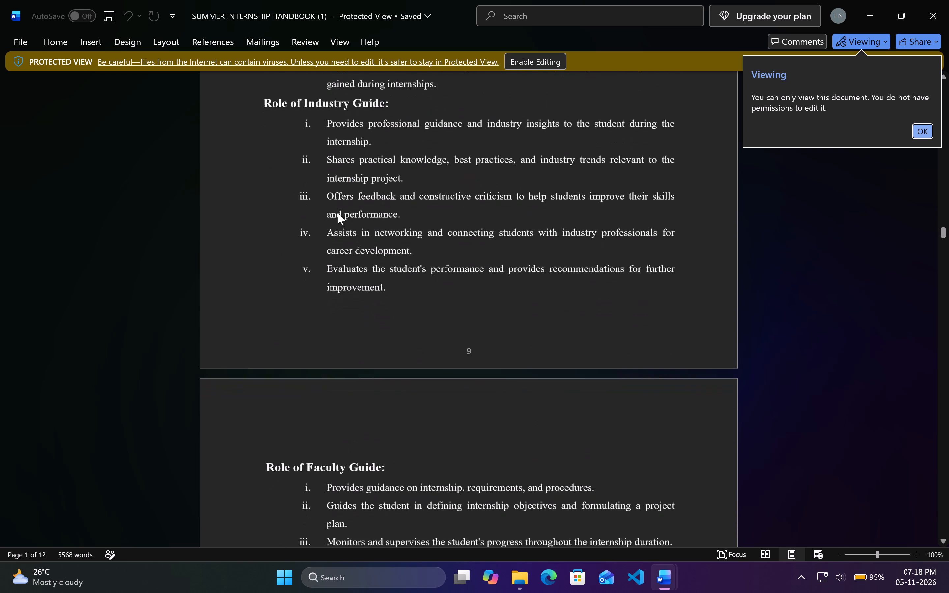
pyautogui.scroll(-2, 338, 213)
pyautogui.keyDown('ctrl'); pyautogui.scroll(1, 338, 213); pyautogui.keyUp('ctrl')
pyautogui.scroll(-4, 338, 213)
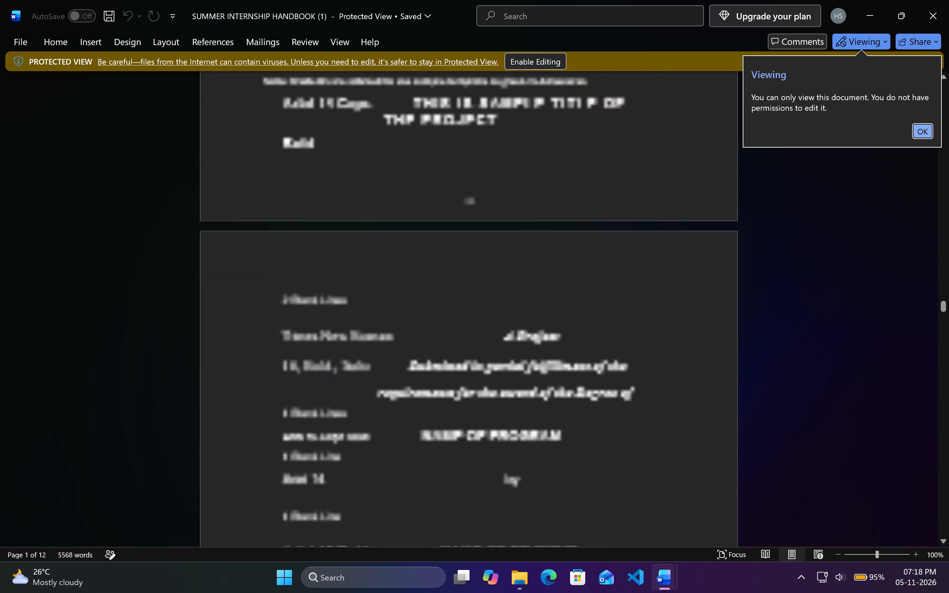
# Examine the handbook's chapter outline for the project report and its Detailed Guidelines for Report Writing.
pyautogui.scroll(-2, 338, 213)
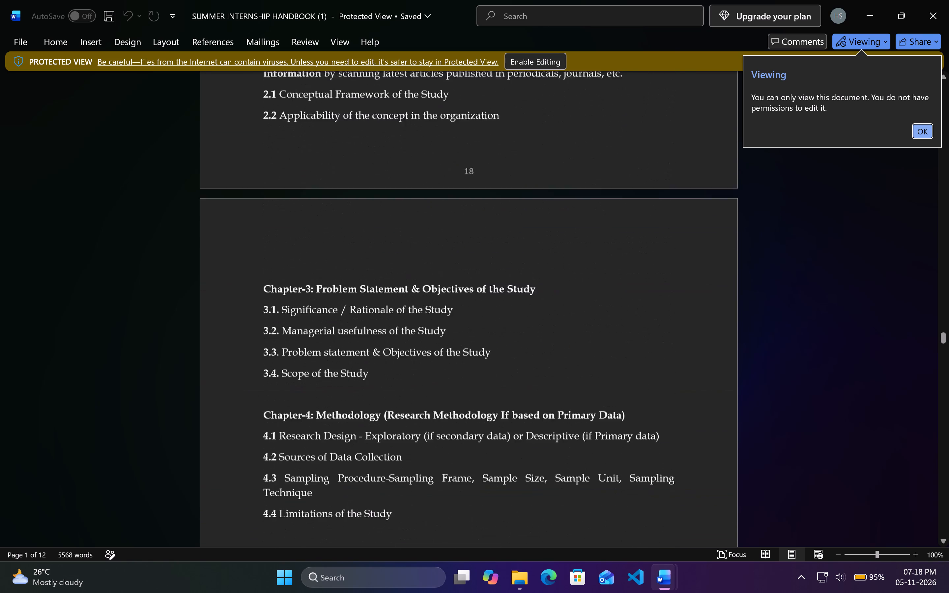
pyautogui.scroll(-3, 338, 213)
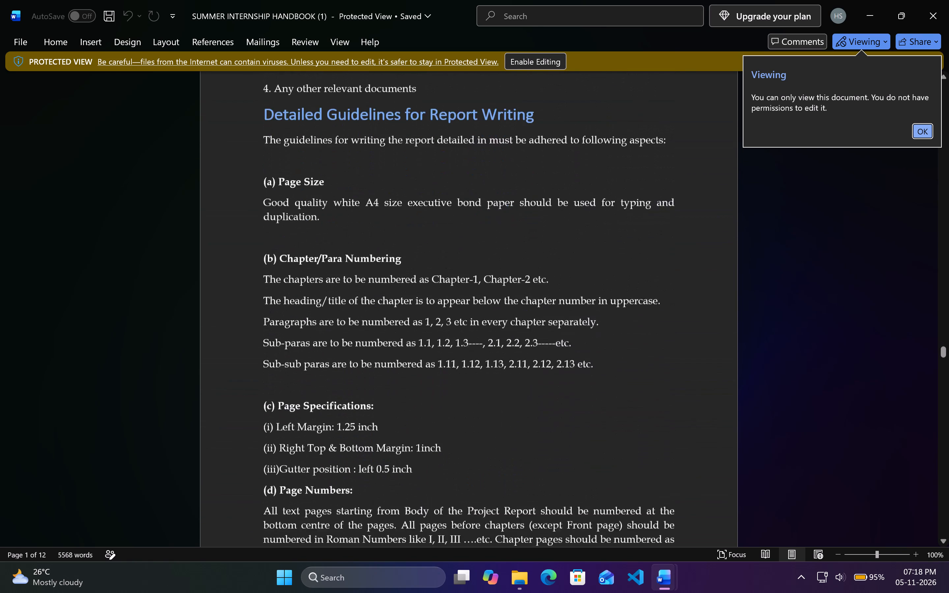
pyautogui.scroll(-3, 338, 213)
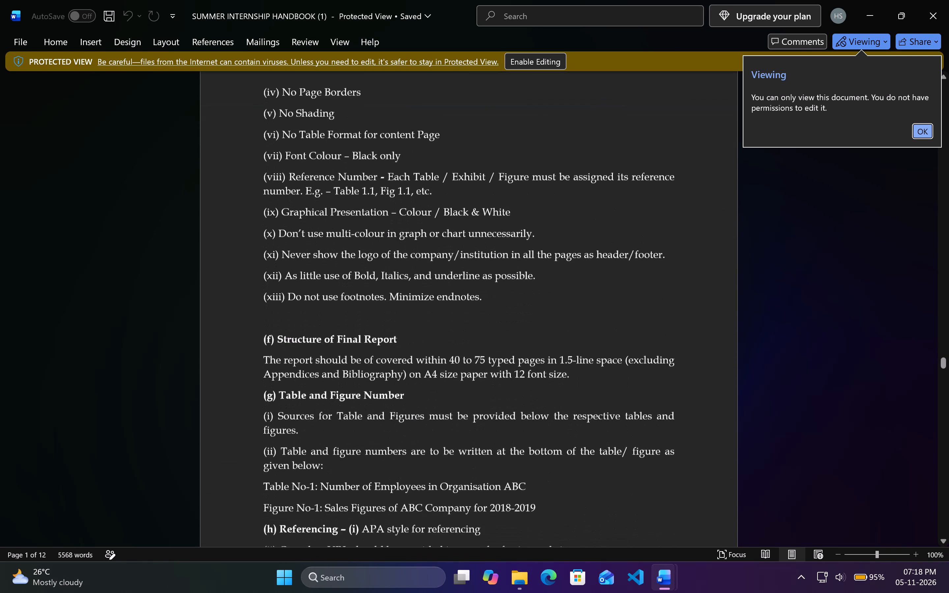
pyautogui.scroll(-3, 338, 213)
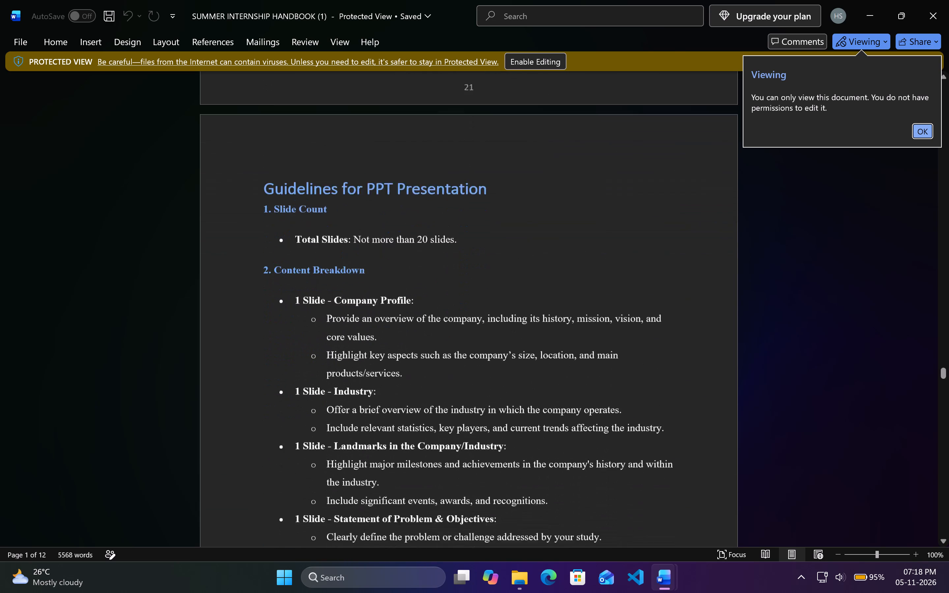
# Look through the handbook's PPT presentation guidelines and the annexures up to the final assessment's evaluation parameters in Annexure XI.
pyautogui.scroll(-2, 338, 213)
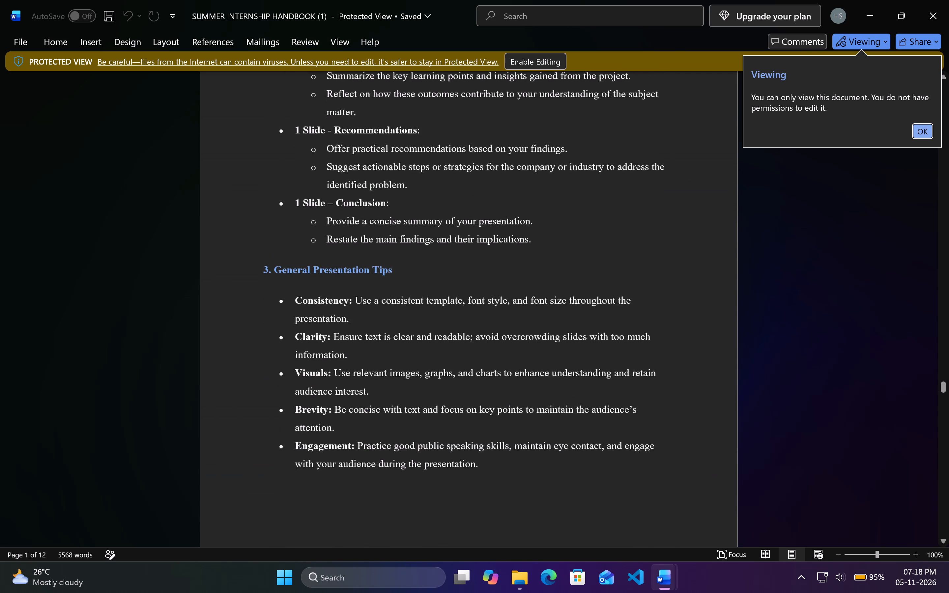
pyautogui.scroll(-3, 338, 213)
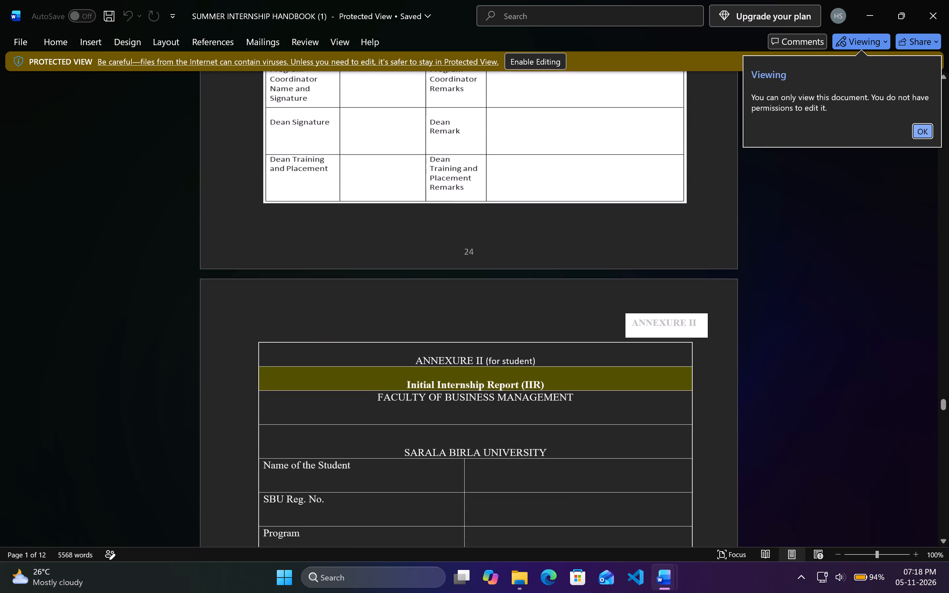
pyautogui.scroll(-4, 338, 213)
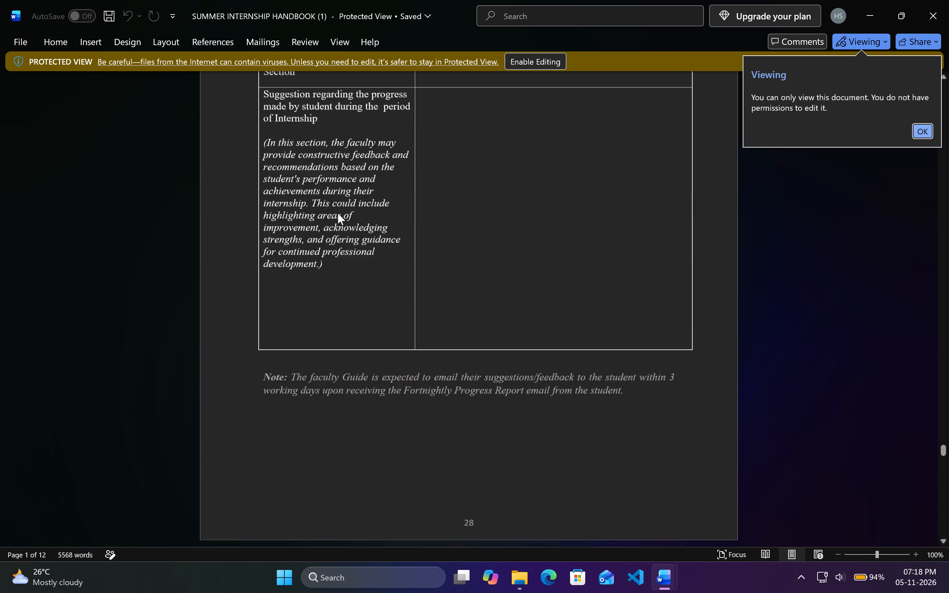
pyautogui.scroll(-6, 338, 213)
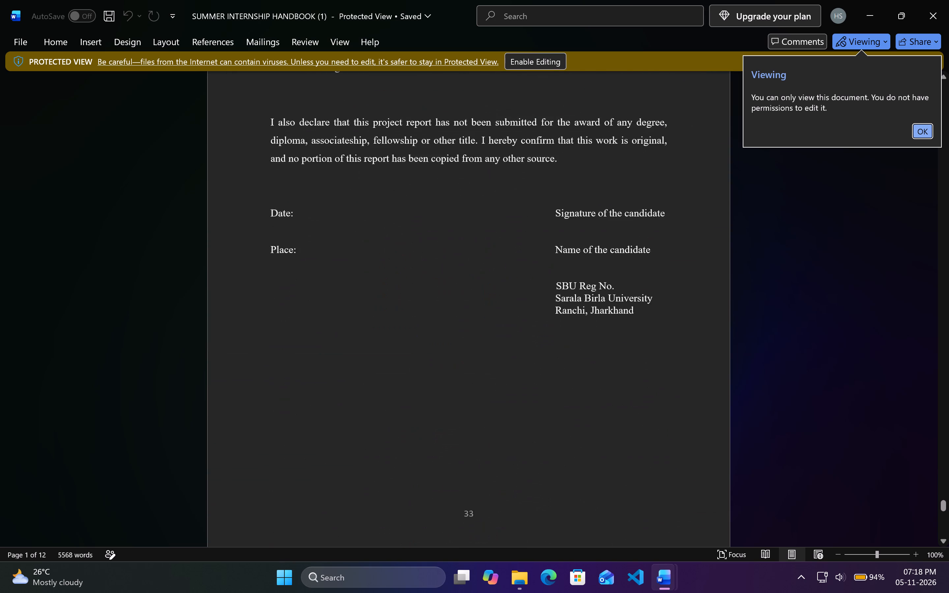
pyautogui.scroll(-1, 338, 213)
# Find the Proposed Chapter Structure section in the handbook and copy its Chapter-1: Profile of the Firm/Company heading line.
pyautogui.scroll(1, 338, 213)
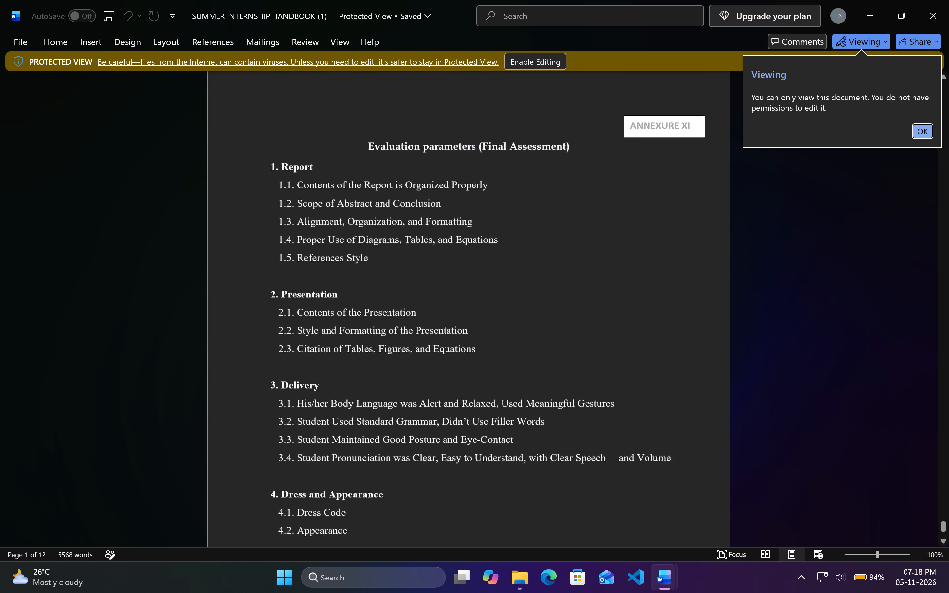
pyautogui.scroll(1, 338, 213)
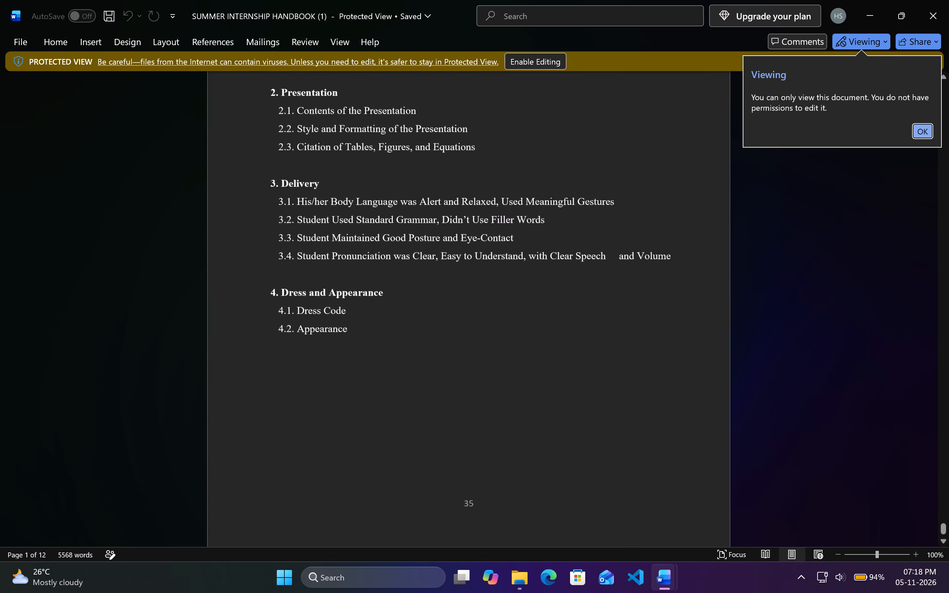
pyautogui.scroll(4, 338, 213)
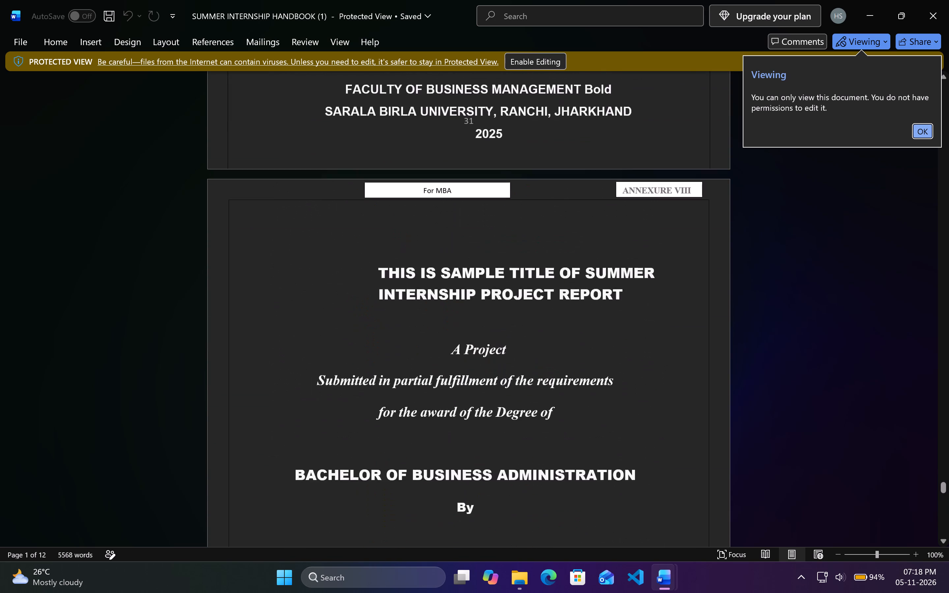
pyautogui.scroll(4, 338, 213)
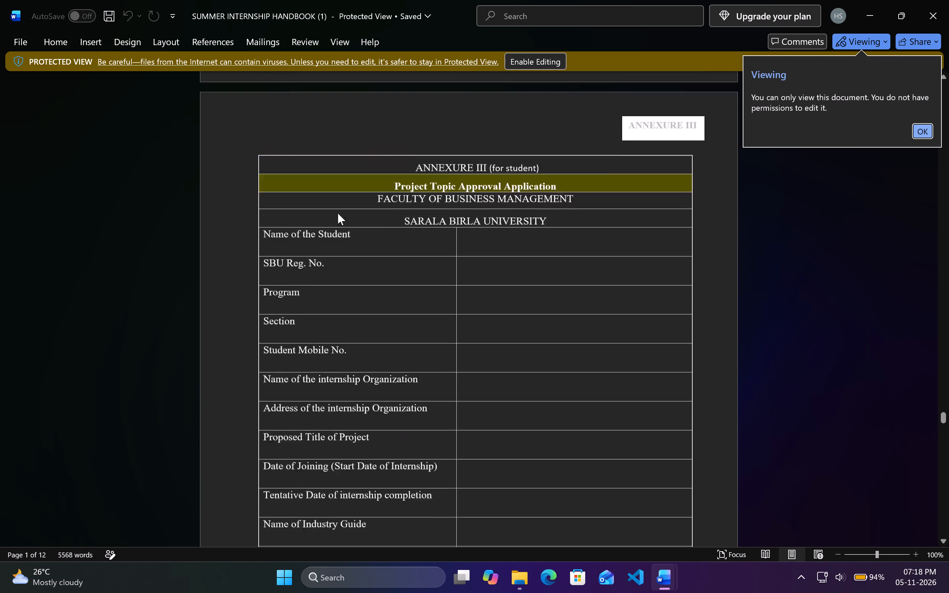
pyautogui.scroll(4, 338, 213)
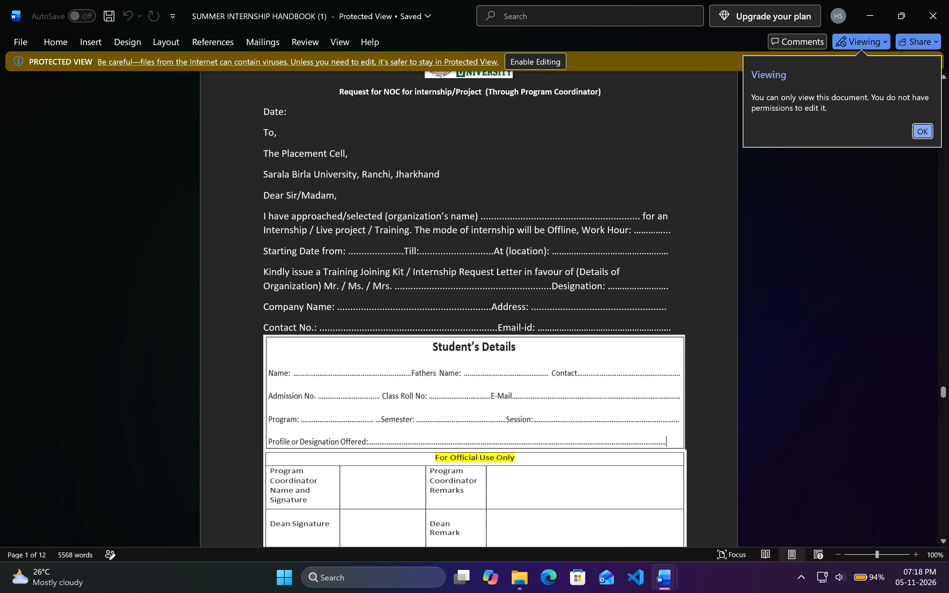
pyautogui.scroll(2, 337, 214)
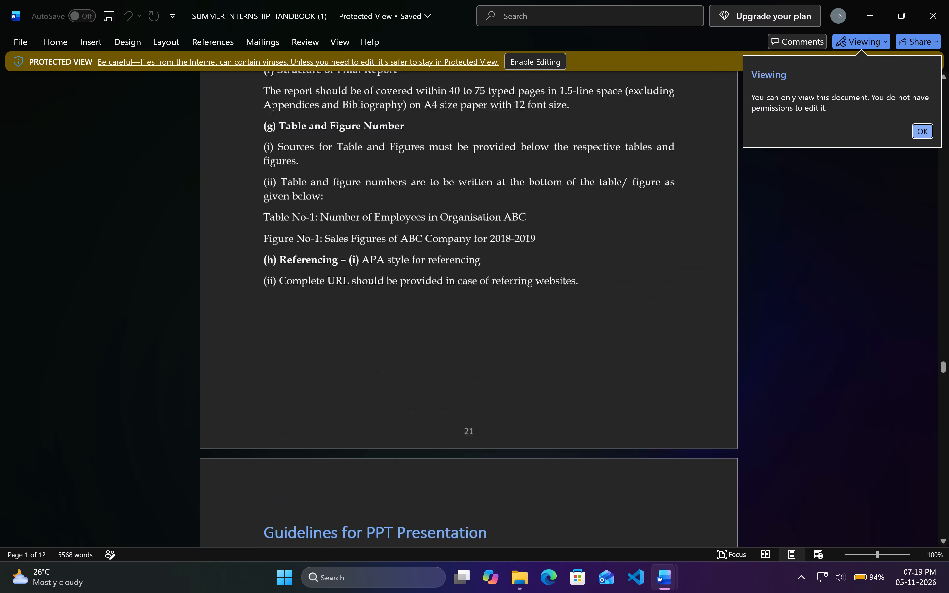
pyautogui.scroll(2, 337, 214)
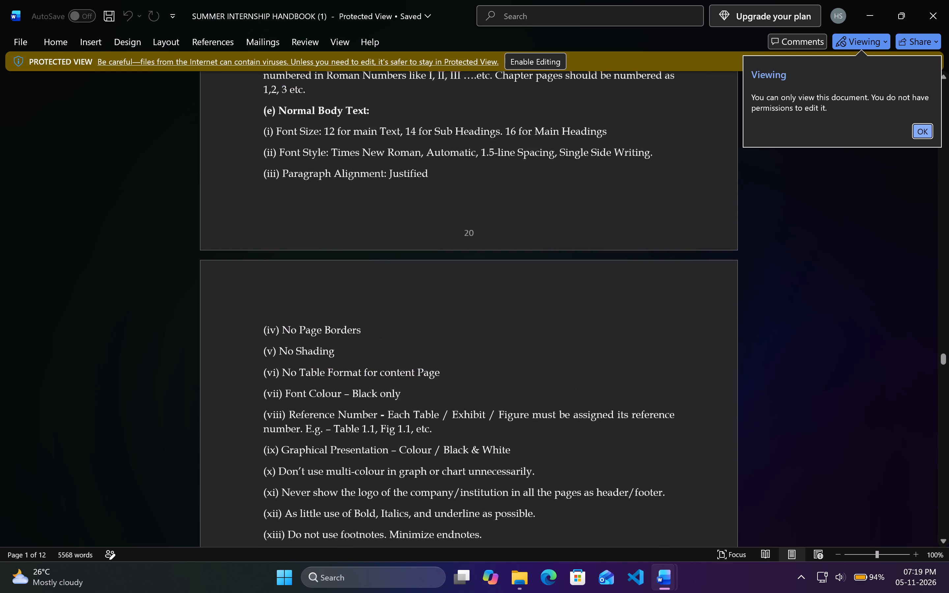
pyautogui.scroll(2, 337, 214)
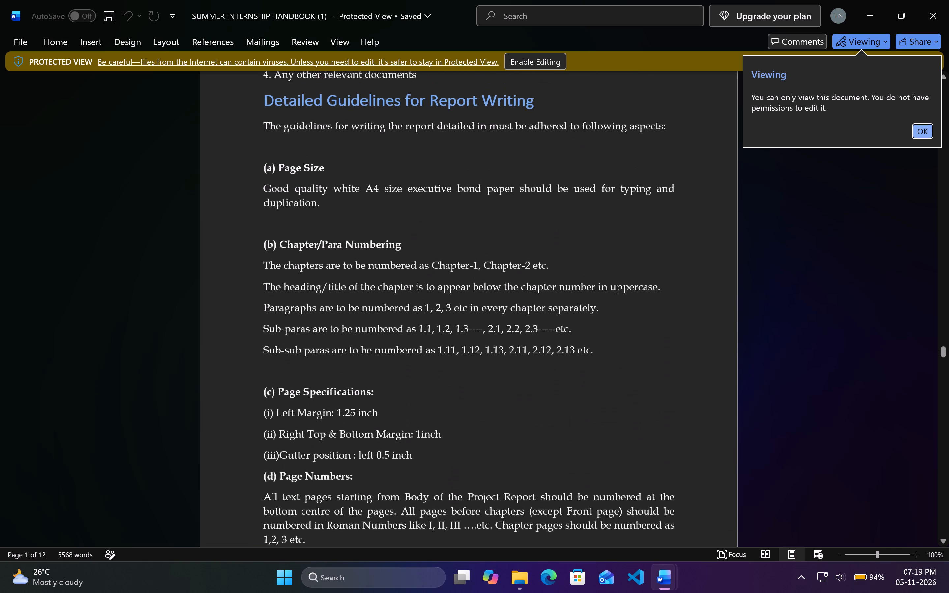
pyautogui.scroll(2, 336, 229)
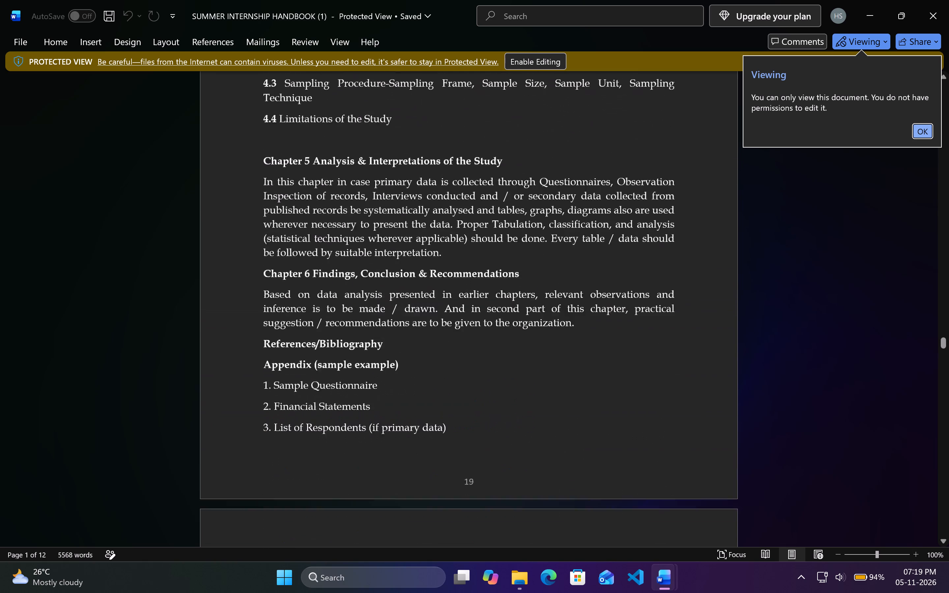
pyautogui.scroll(2, 338, 247)
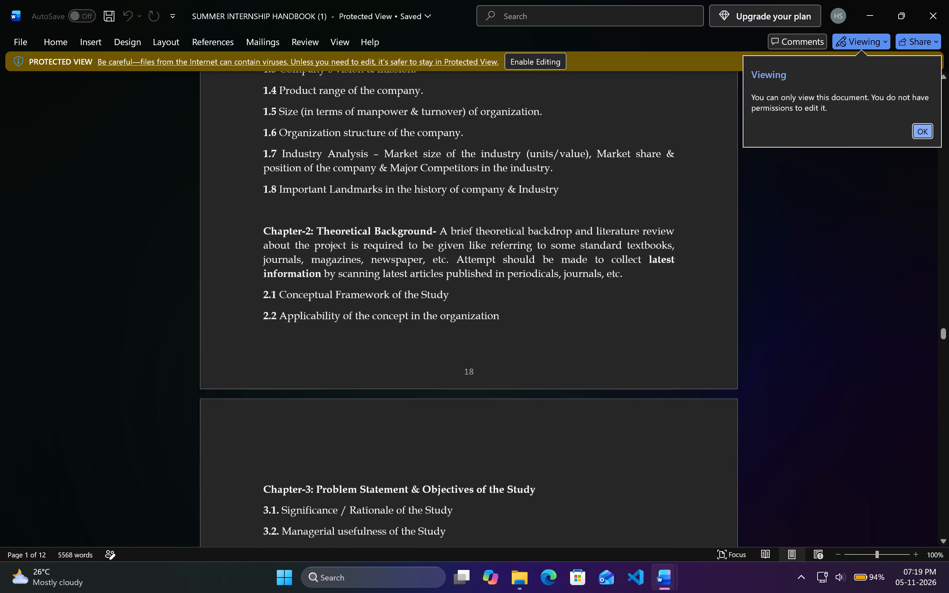
pyautogui.scroll(1, 338, 247)
pyautogui.hscroll(1, 338, 247)
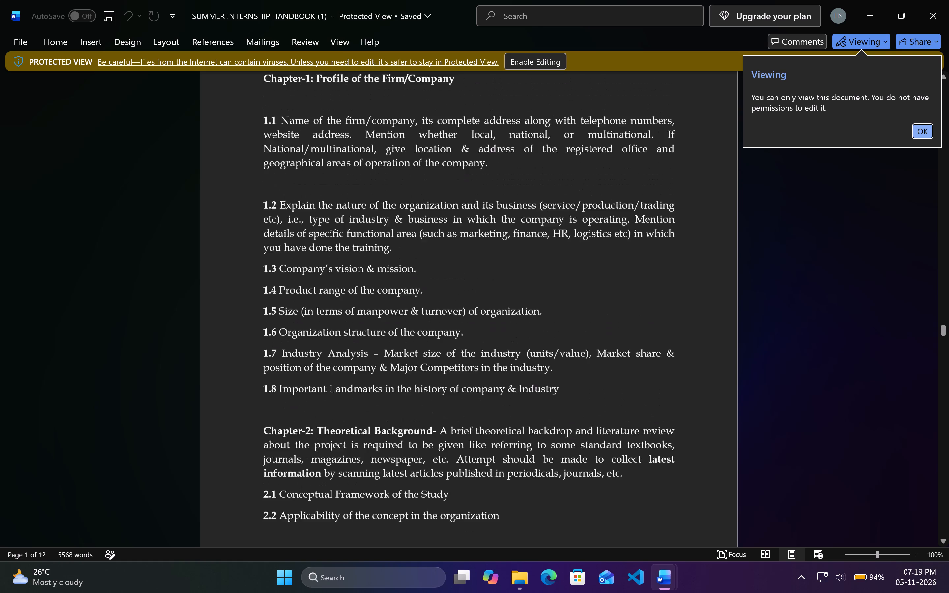
pyautogui.hscroll(1, 338, 247)
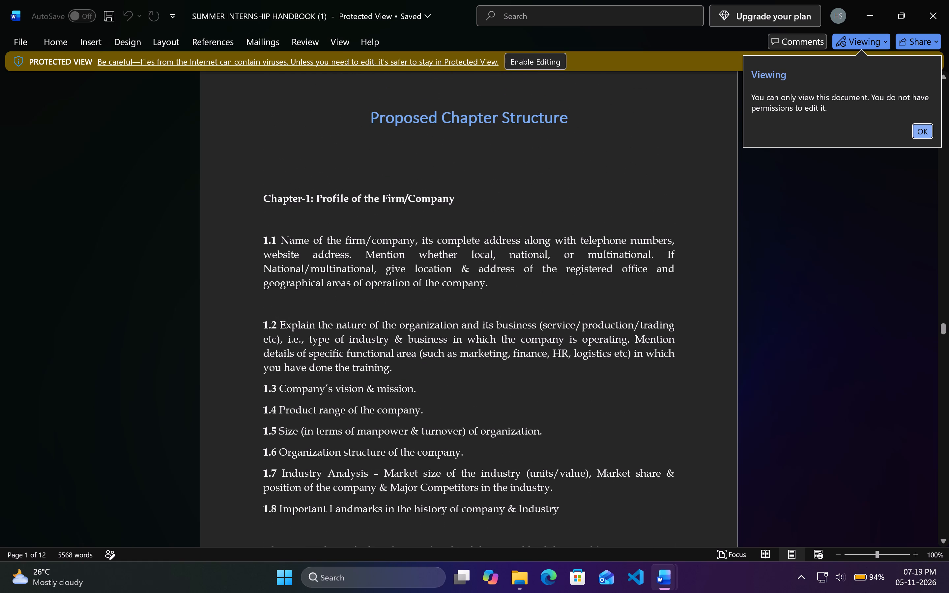
pyautogui.tripleClick(454, 199)
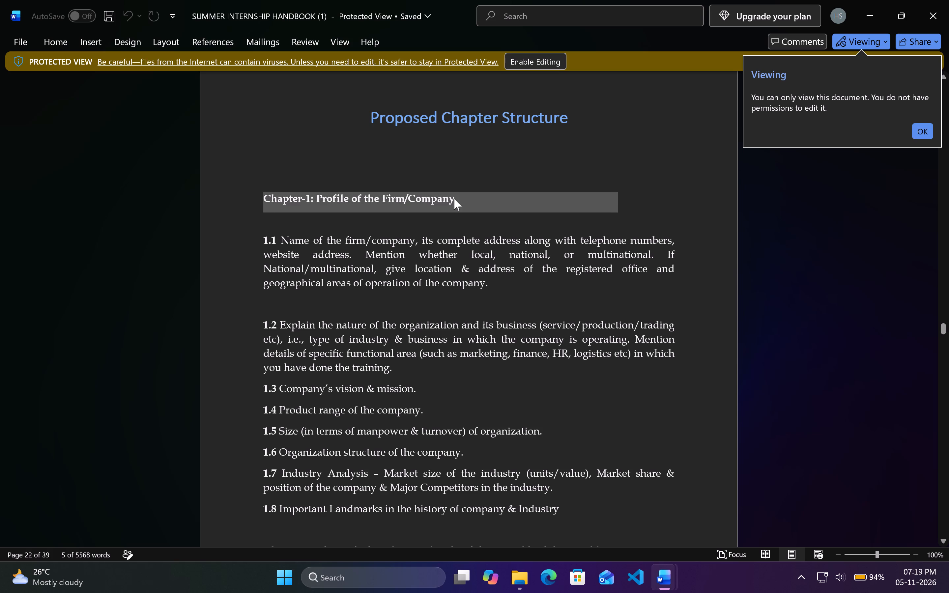
pyautogui.hotkey('ctrl', 'c')
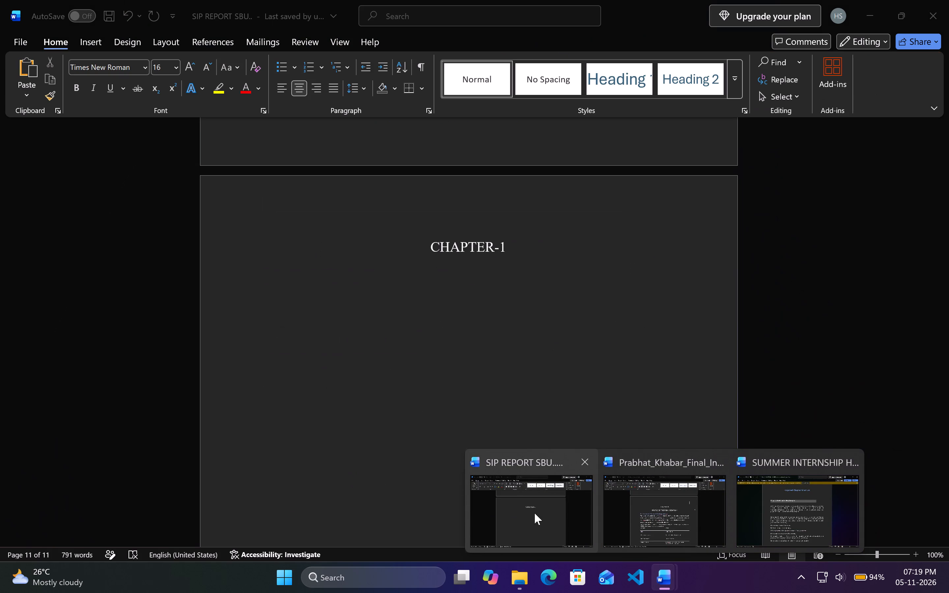
# Switch to the SIP REPORT SBU.. document and replace the CHAPTER-1 heading with the copied "Chapter-1: Profile of the Firm/Company" line.
pyautogui.click(534, 513)
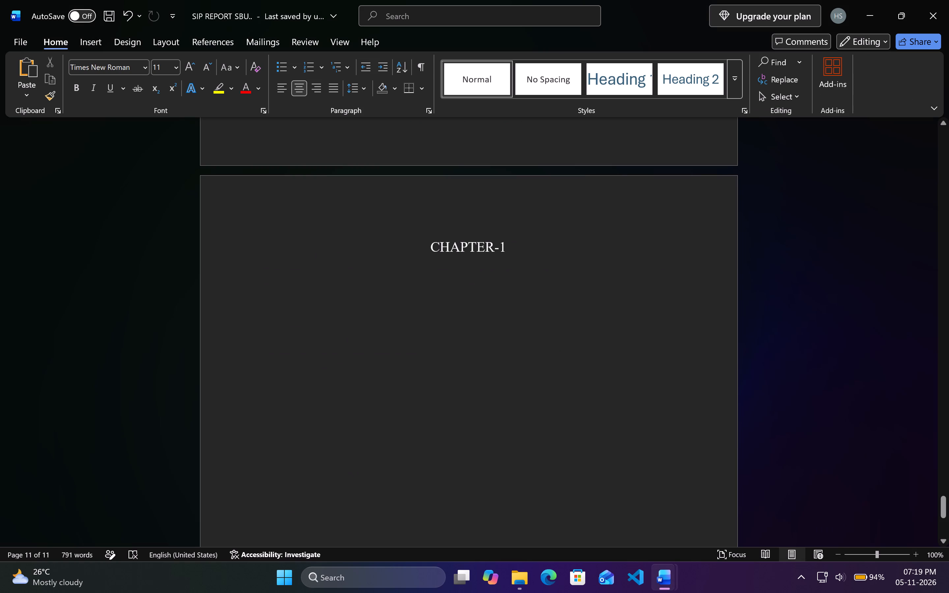
pyautogui.click(513, 247)
pyautogui.press('BackSpace')
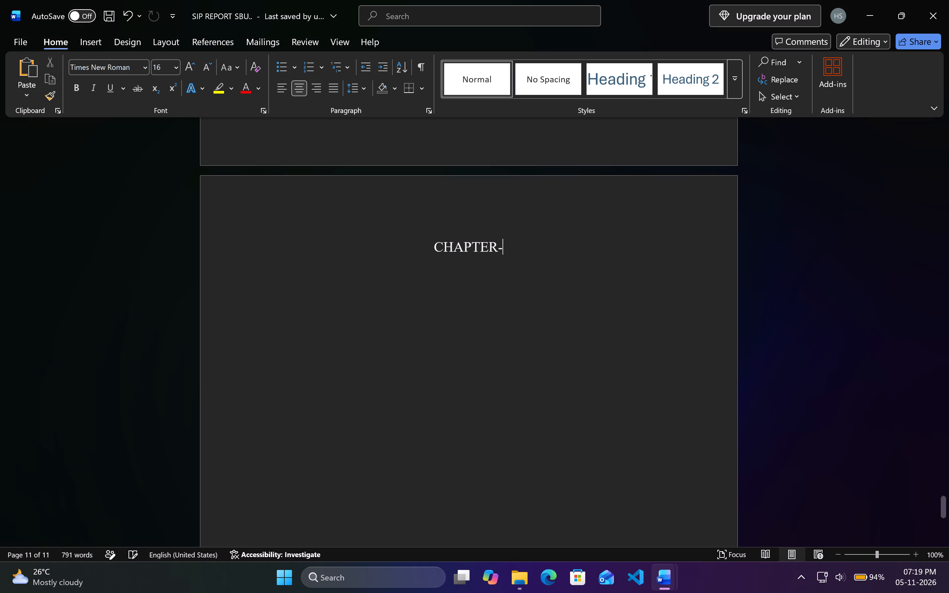
pyautogui.press('BackSpace')
pyautogui.press('BackSpace')
pyautogui.press('BackSpace')
pyautogui.press('BackSpace')
pyautogui.press('BackSpace')
pyautogui.press('BackSpace')
pyautogui.press('BackSpace')
pyautogui.press('BackSpace')
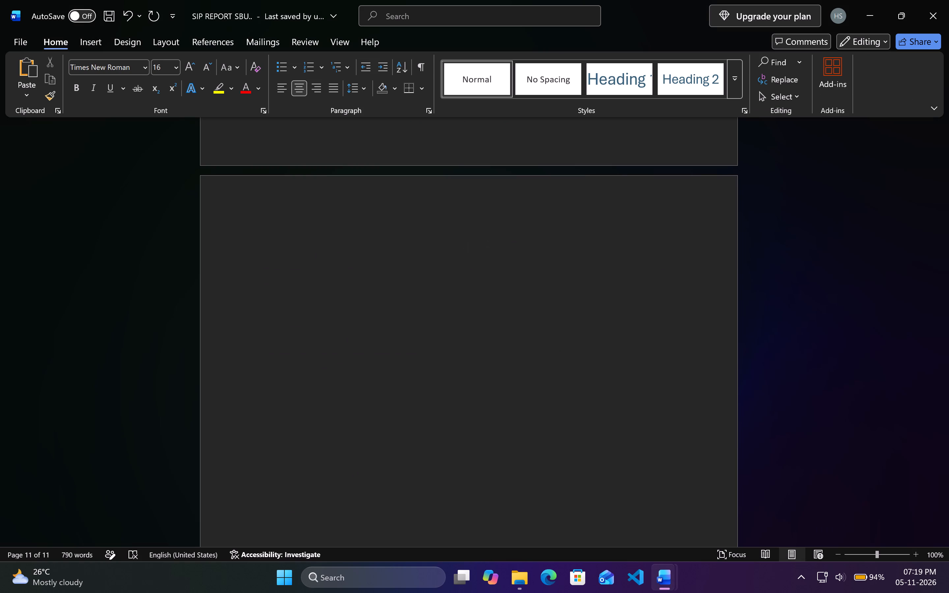
pyautogui.hotkey('ctrl', 'v')
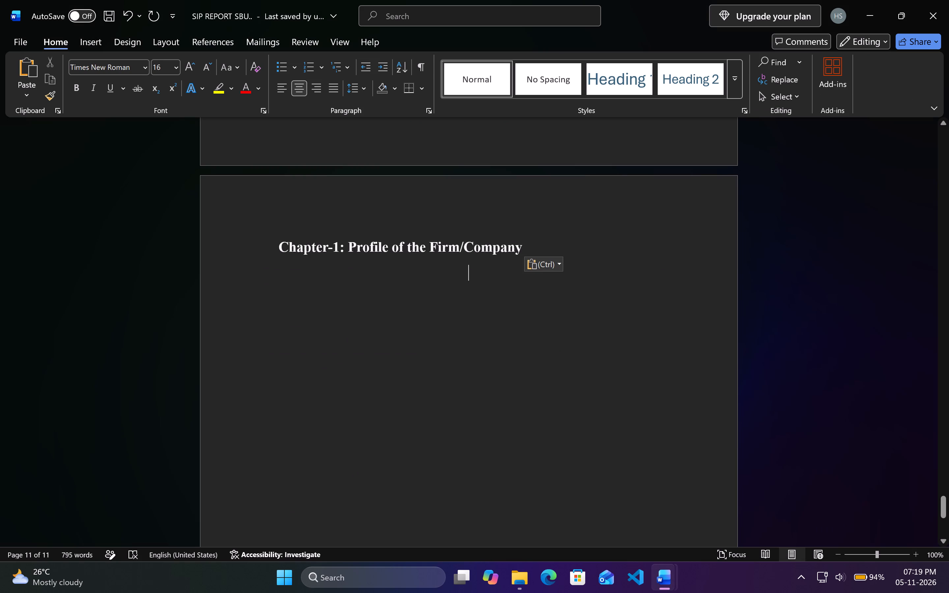
# Centre the "Chapter-1: Profile of the Firm/Company" heading and start a new line below it.
pyautogui.tripleClick(294, 248)
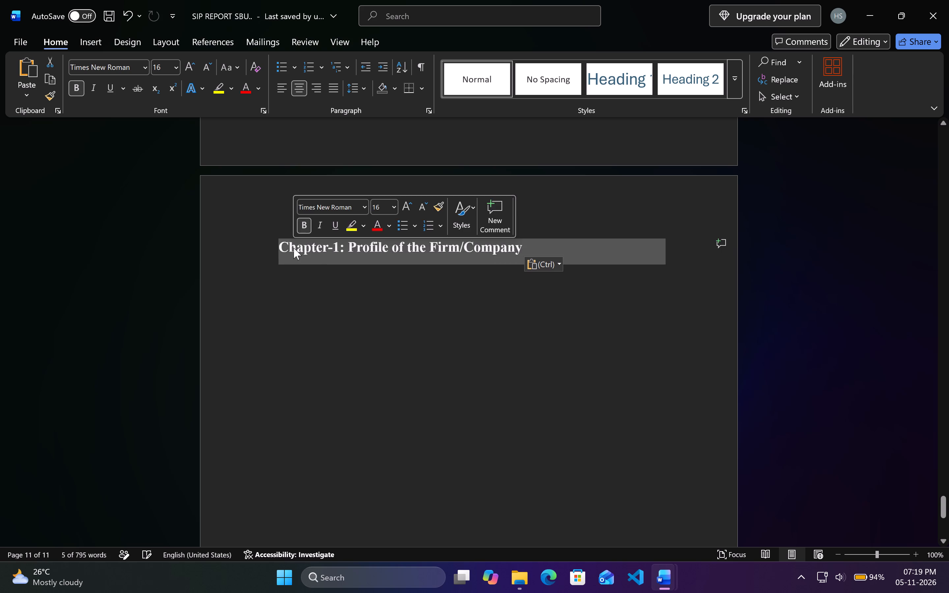
pyautogui.tripleClick(294, 248)
pyautogui.click(294, 248)
pyautogui.doubleClick(294, 248)
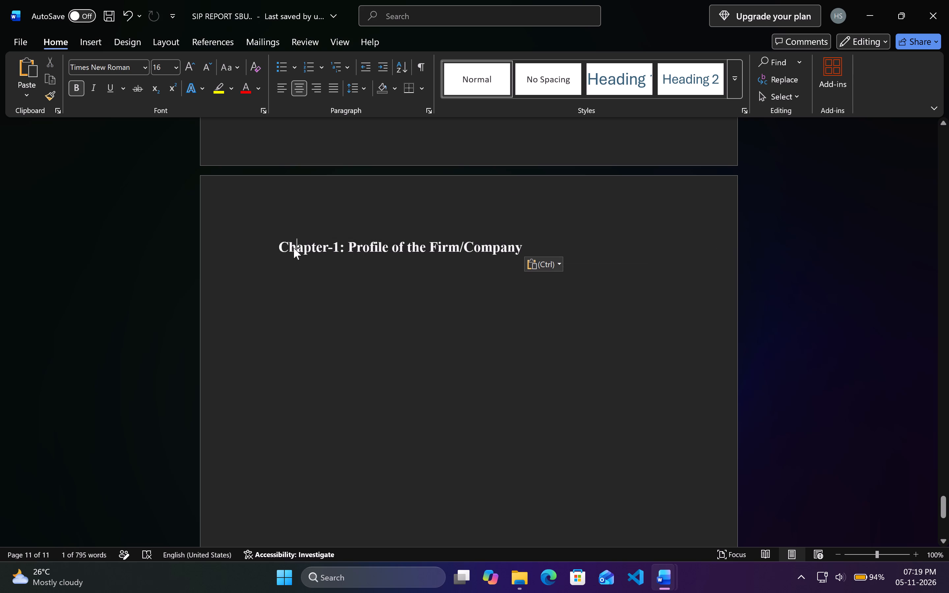
pyautogui.doubleClick(294, 248)
pyautogui.tripleClick(294, 248)
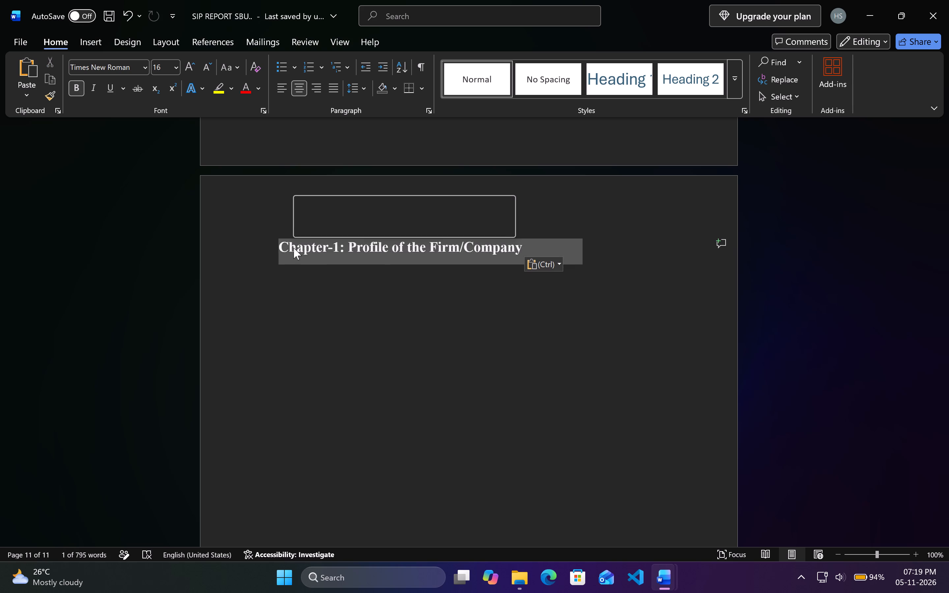
pyautogui.click(294, 248)
pyautogui.tripleClick(294, 248)
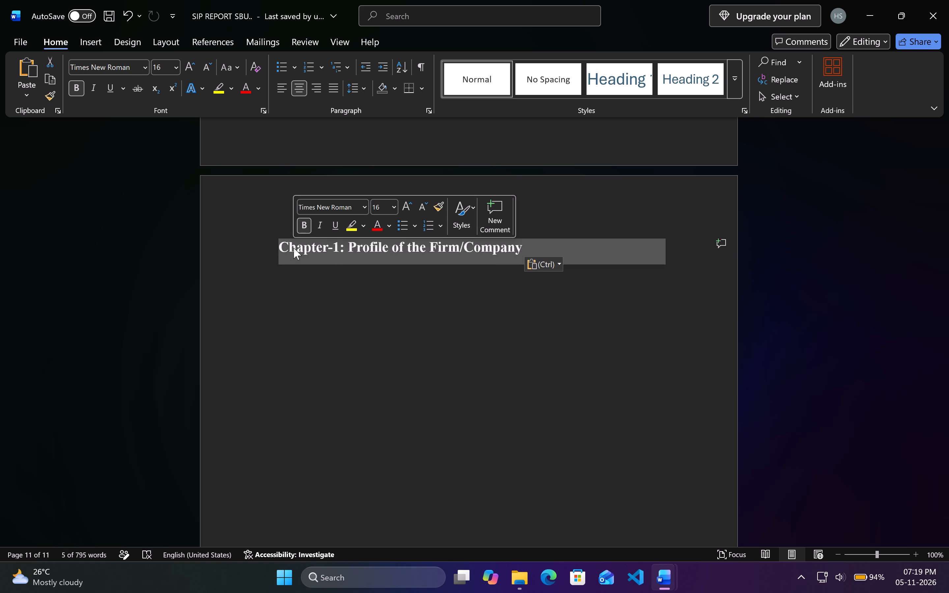
pyautogui.click(300, 89)
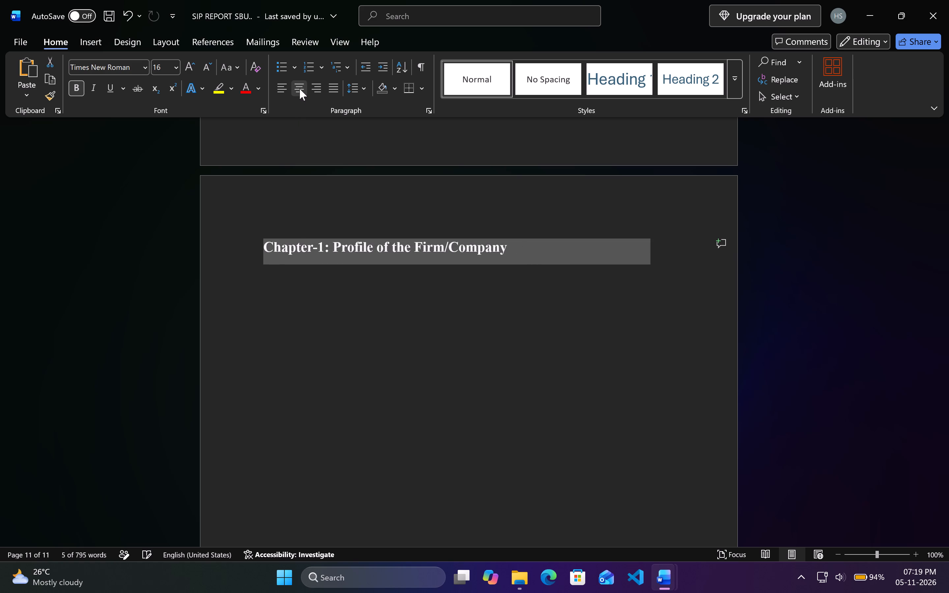
pyautogui.click(300, 89)
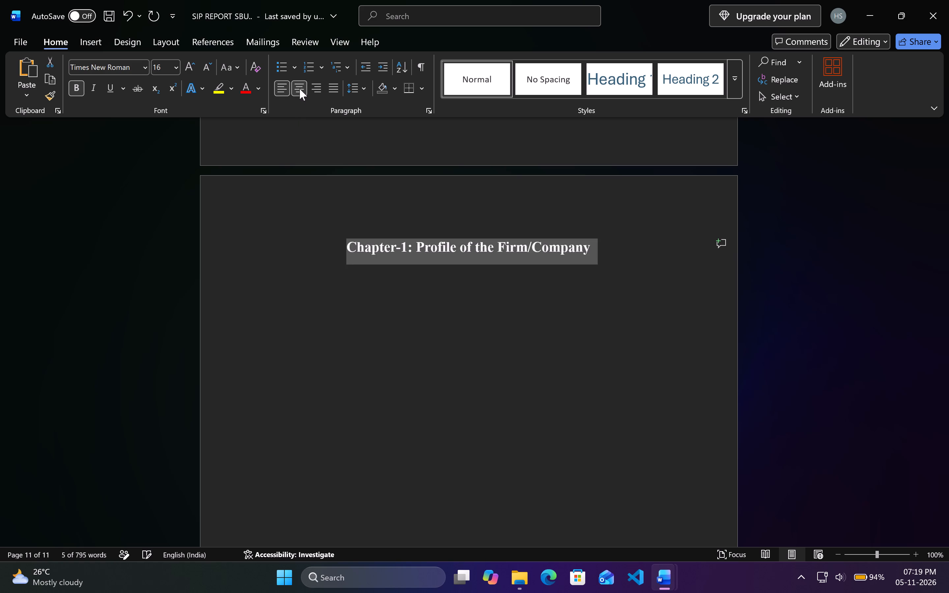
pyautogui.click(402, 294)
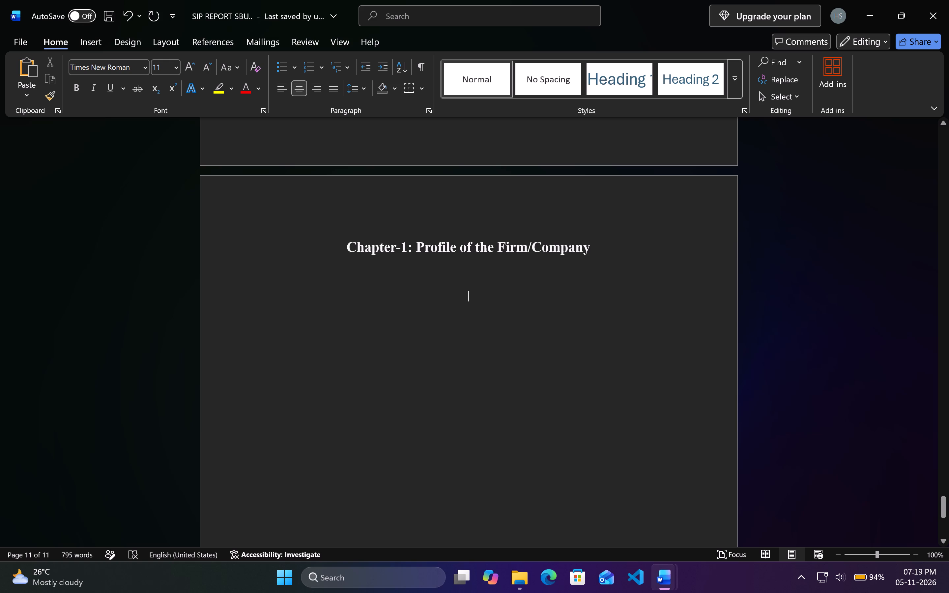
pyautogui.click(600, 247)
pyautogui.press('Return')
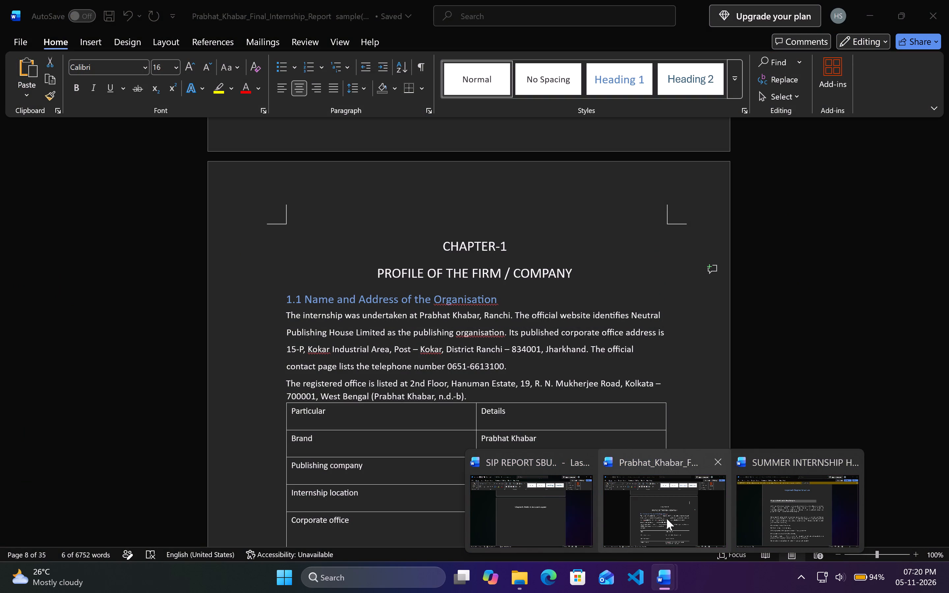
# Copy the "1.1 Name and Address of the Organisation" heading from the Prabhat_Khabar sample report and paste it below the chapter heading in SIP REPORT SBU..
pyautogui.click(667, 519)
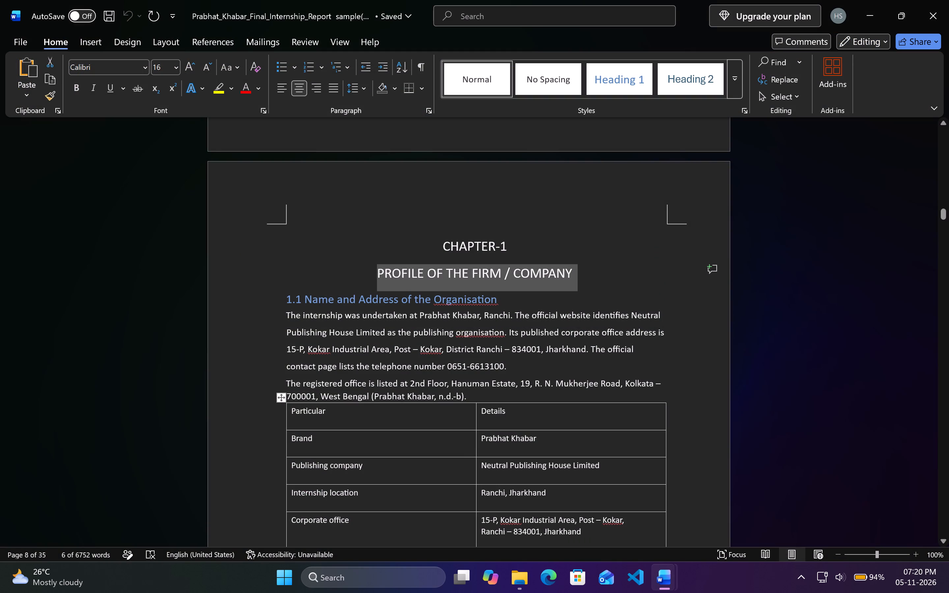
pyautogui.tripleClick(501, 298)
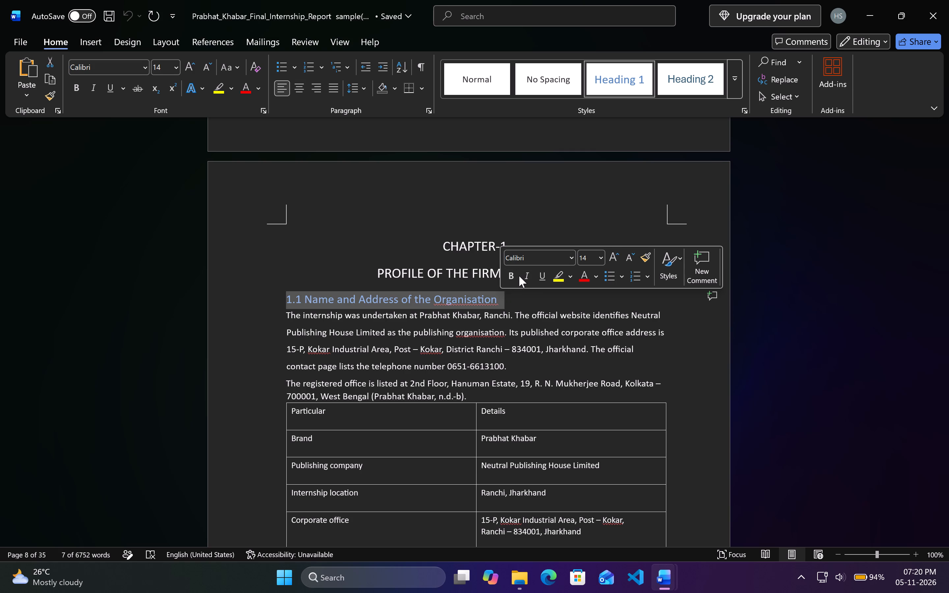
pyautogui.hotkey('ctrl', 'c')
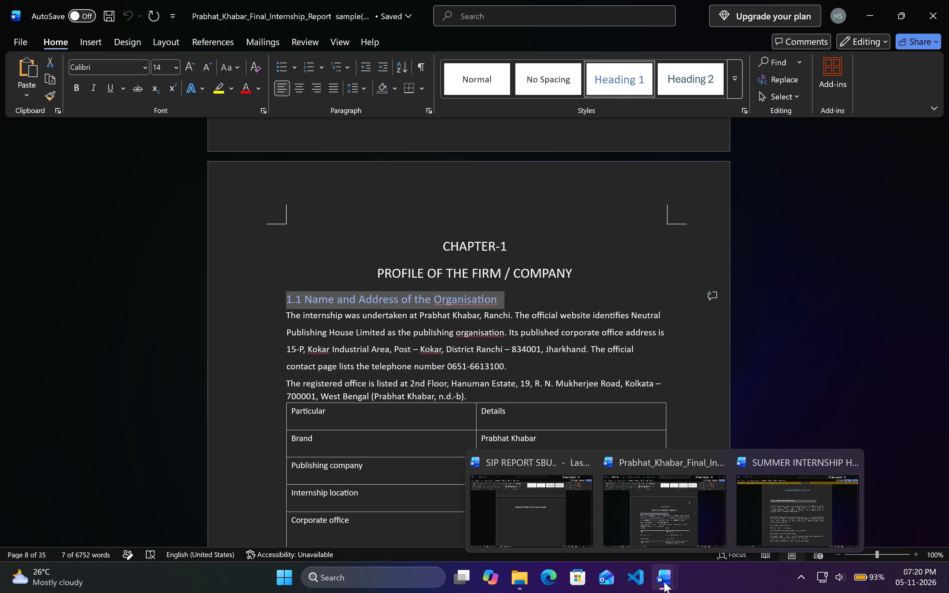
pyautogui.click(534, 513)
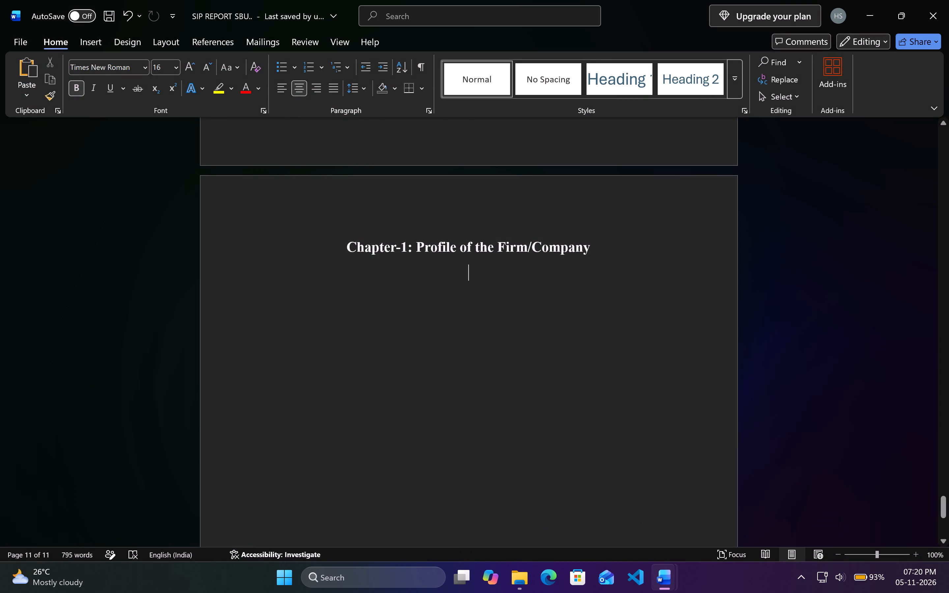
pyautogui.hotkey('ctrl', 'v')
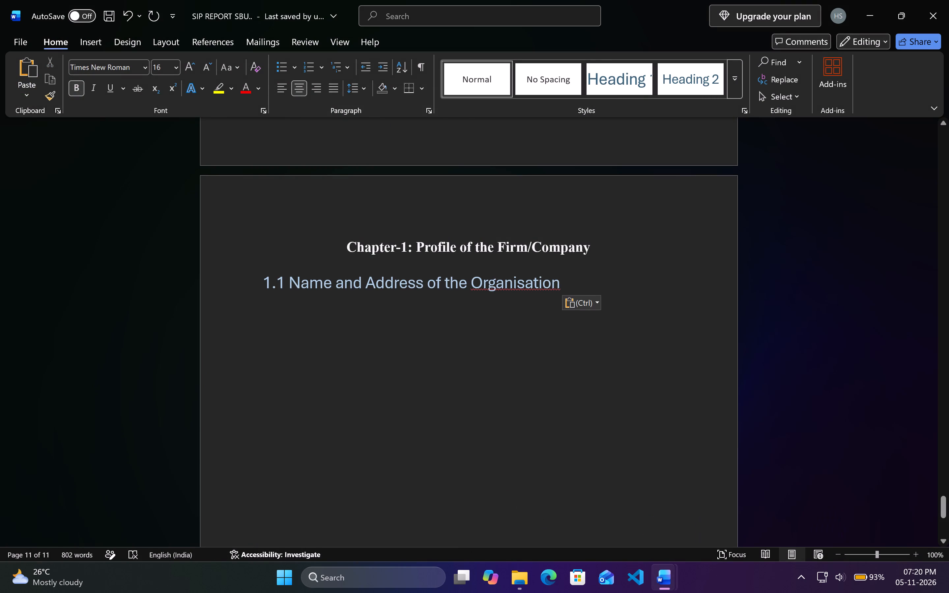
# Format the 1.1 heading in Times New Roman, size 14, with justified alignment.
pyautogui.click(560, 285)
pyautogui.tripleClick(560, 285)
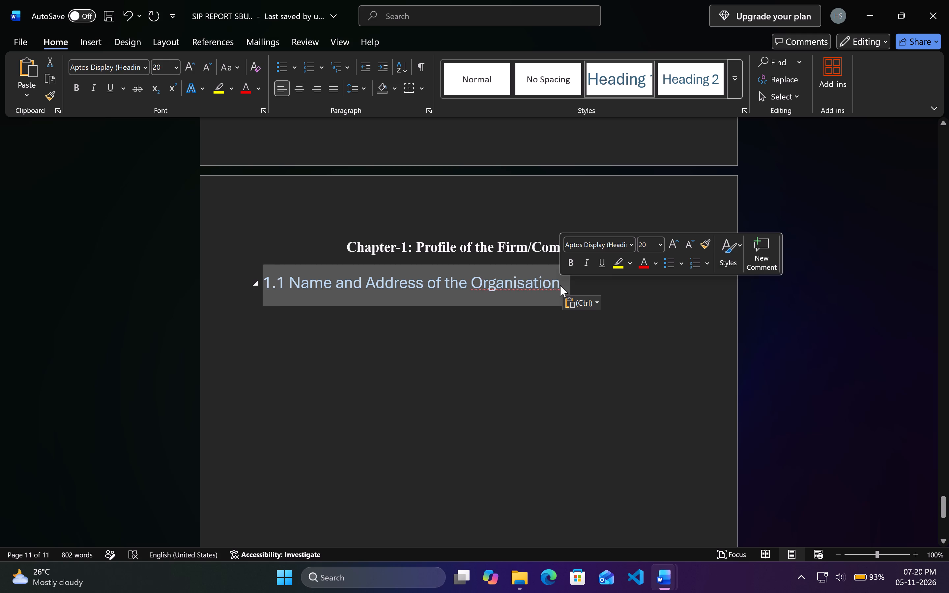
pyautogui.click(148, 66)
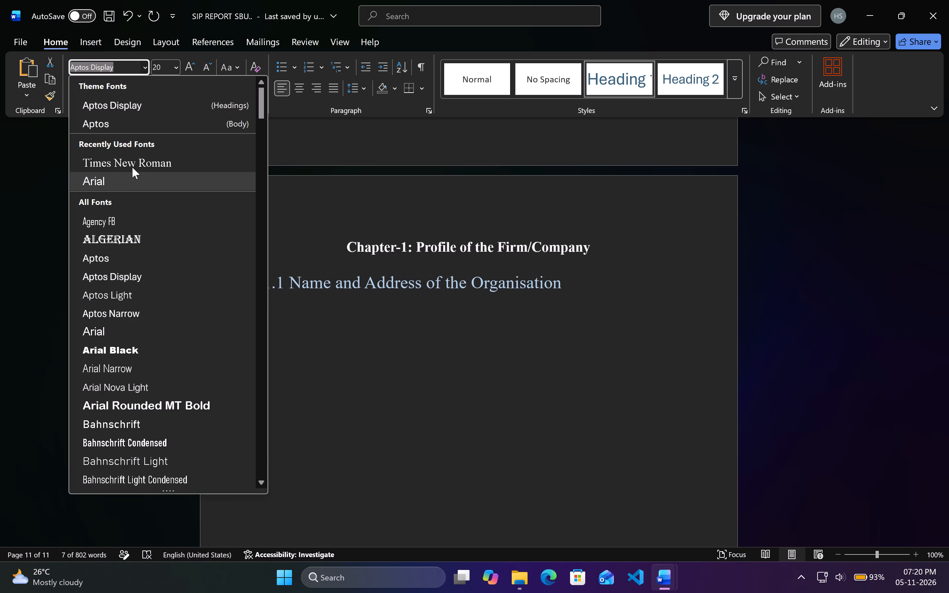
pyautogui.click(132, 164)
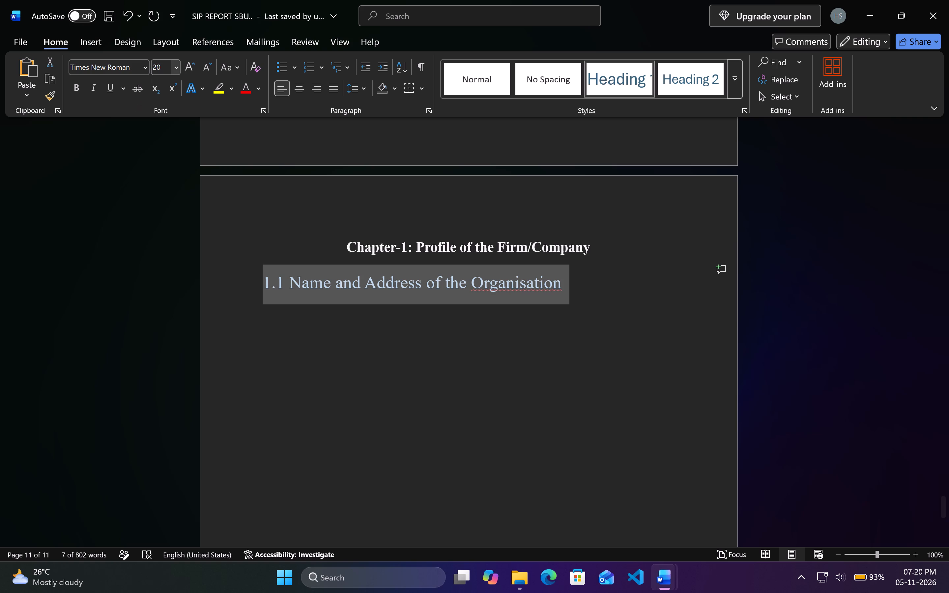
pyautogui.click(177, 69)
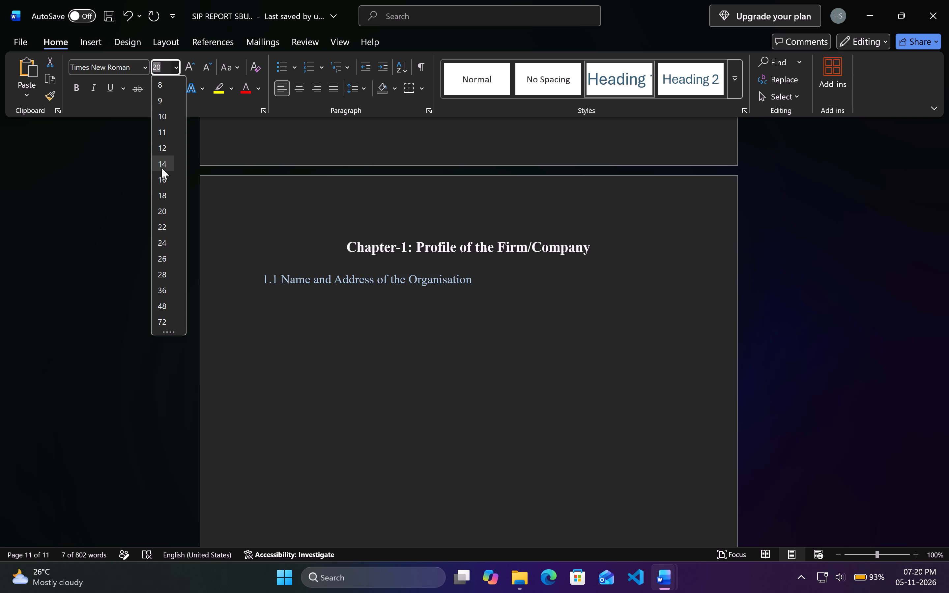
pyautogui.click(161, 168)
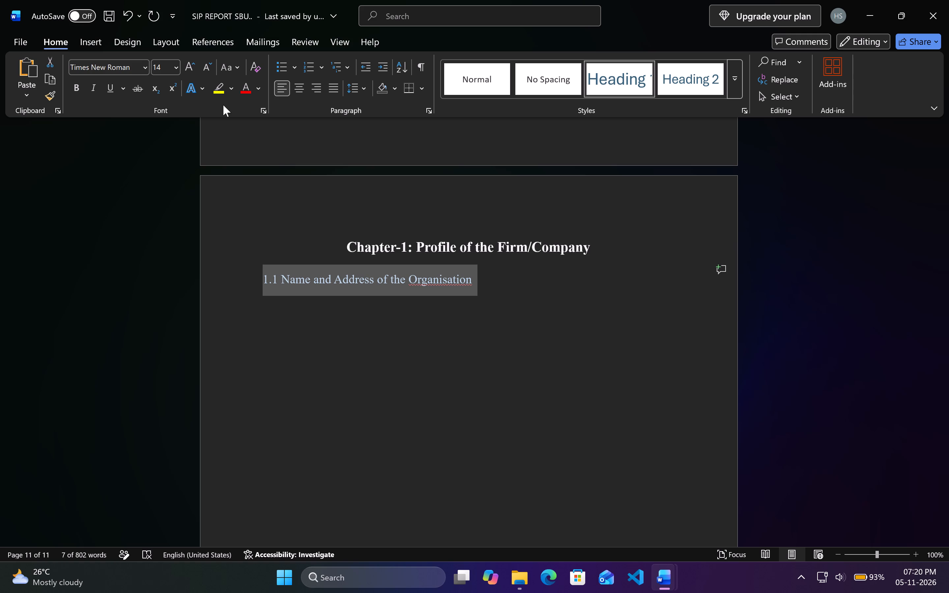
pyautogui.click(329, 89)
pyautogui.click(329, 89)
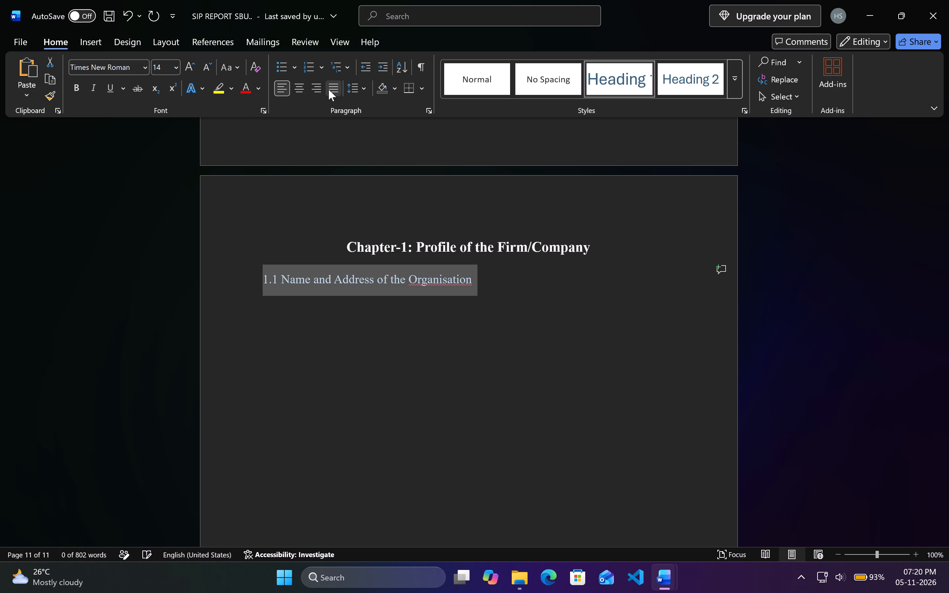
pyautogui.click(329, 89)
# Change the spelling of "Organisation" to "Organization" in the 1.1 heading and start a new line below it.
pyautogui.click(473, 276)
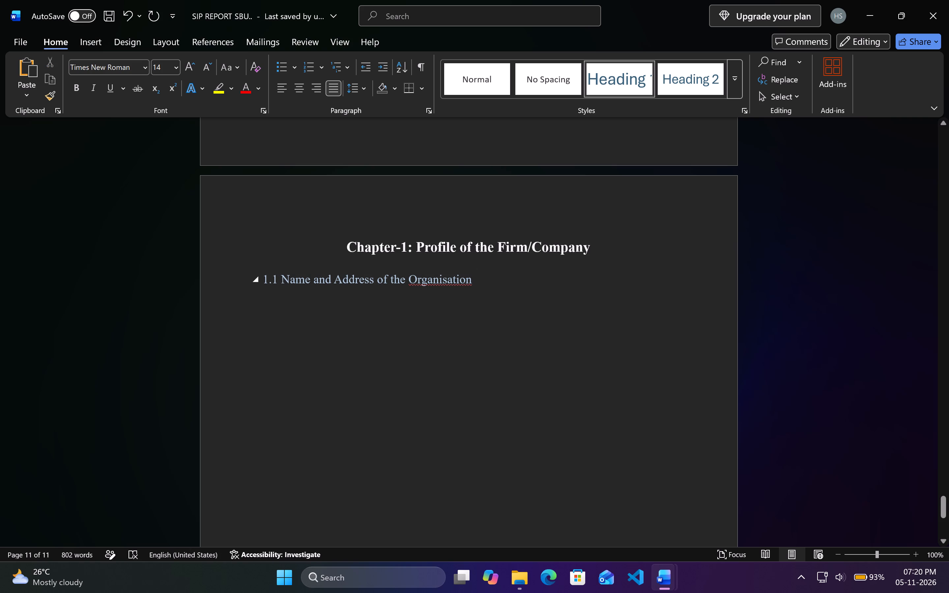
pyautogui.click(447, 282)
pyautogui.press('BackSpace')
pyautogui.press('z')
pyautogui.click(480, 280)
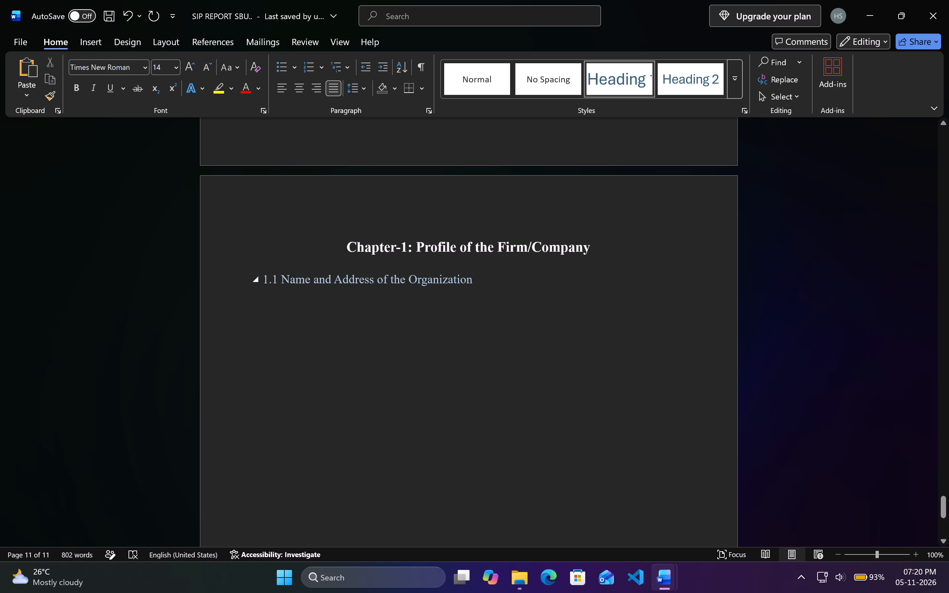
pyautogui.press('Return')
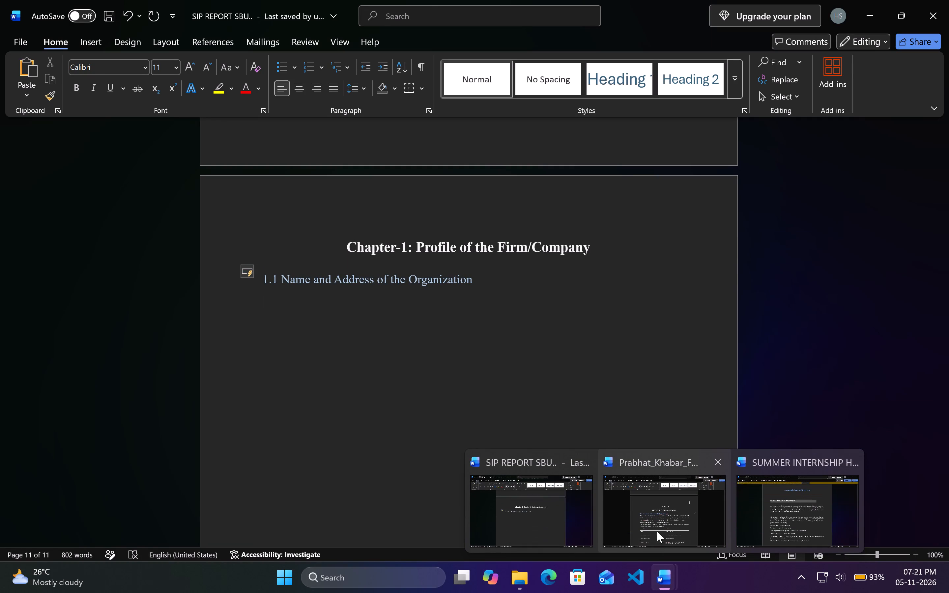
# Copy the first paragraph under heading 1.1 in the Prabhat_Khabar sample report and paste it below the 1.1 heading in SIP REPORT SBU..
pyautogui.click(657, 529)
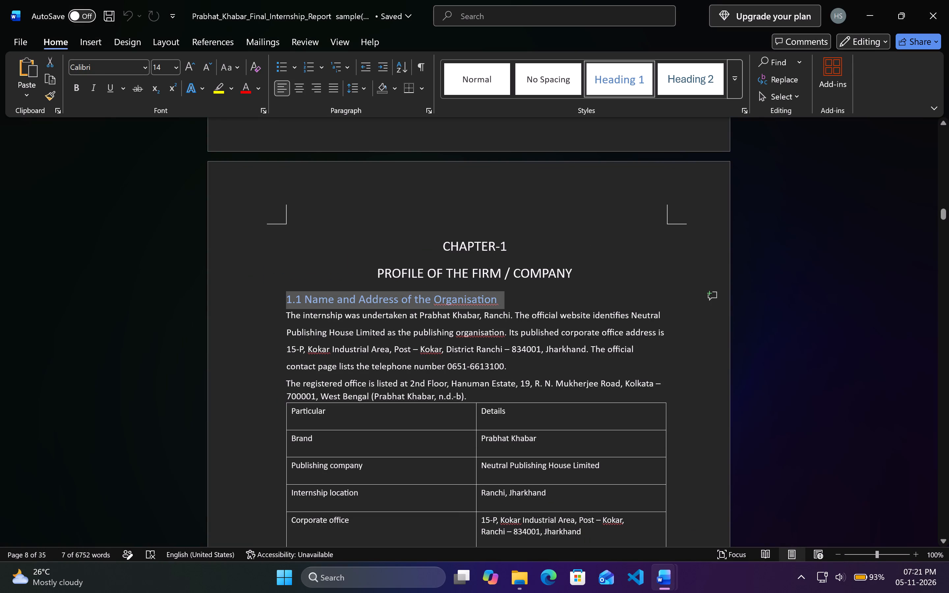
pyautogui.click(283, 315)
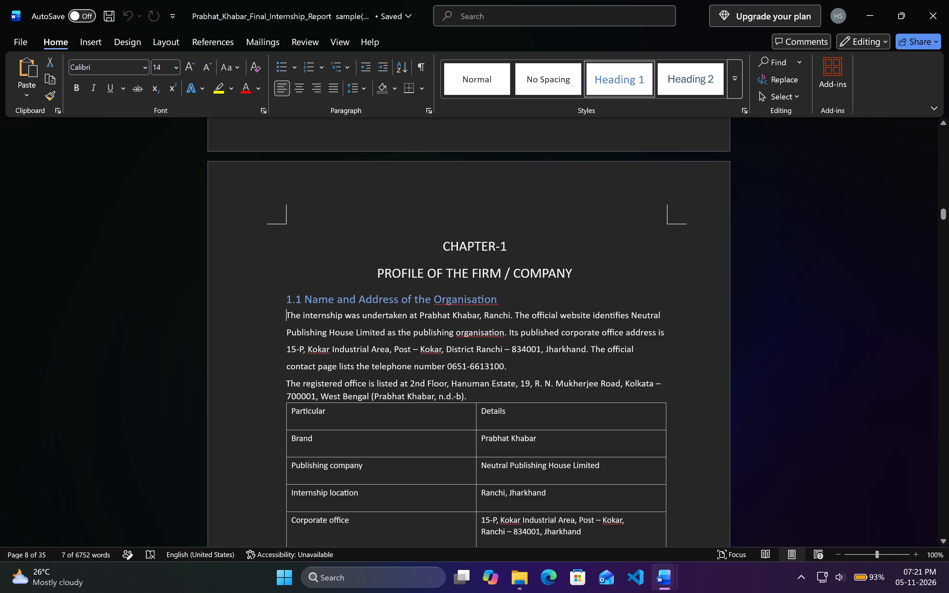
pyautogui.click(283, 315)
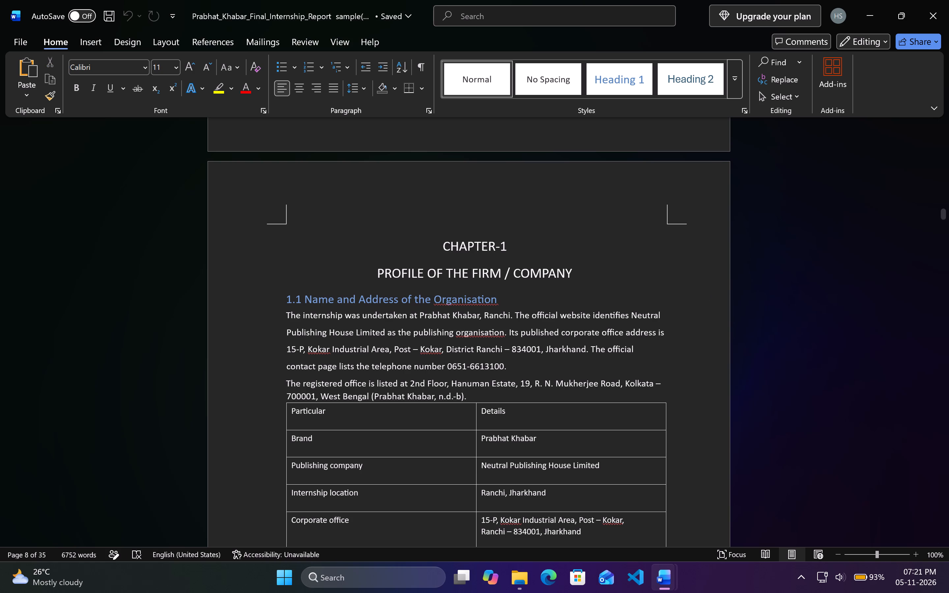
pyautogui.tripleClick(283, 315)
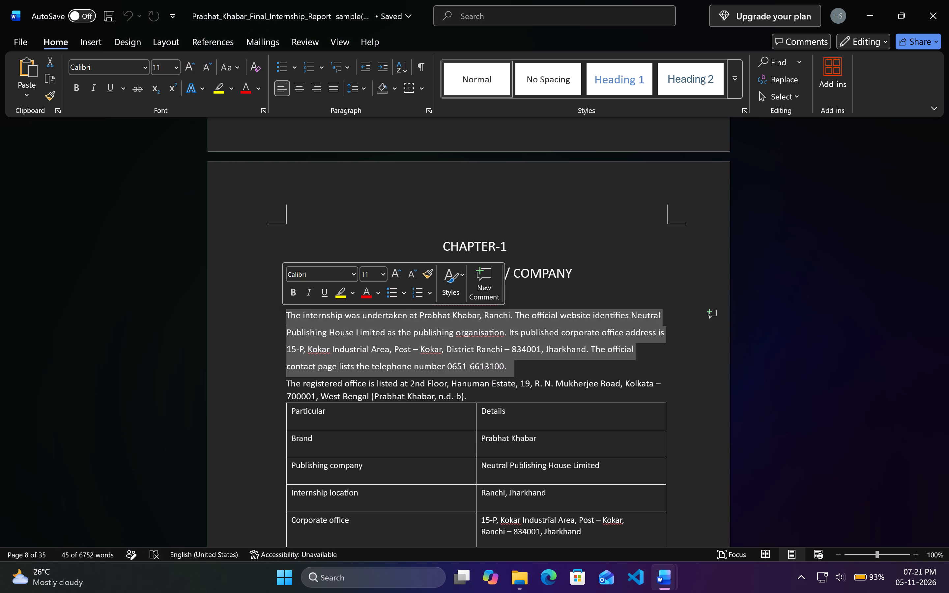
pyautogui.hotkey('ctrl', 'c')
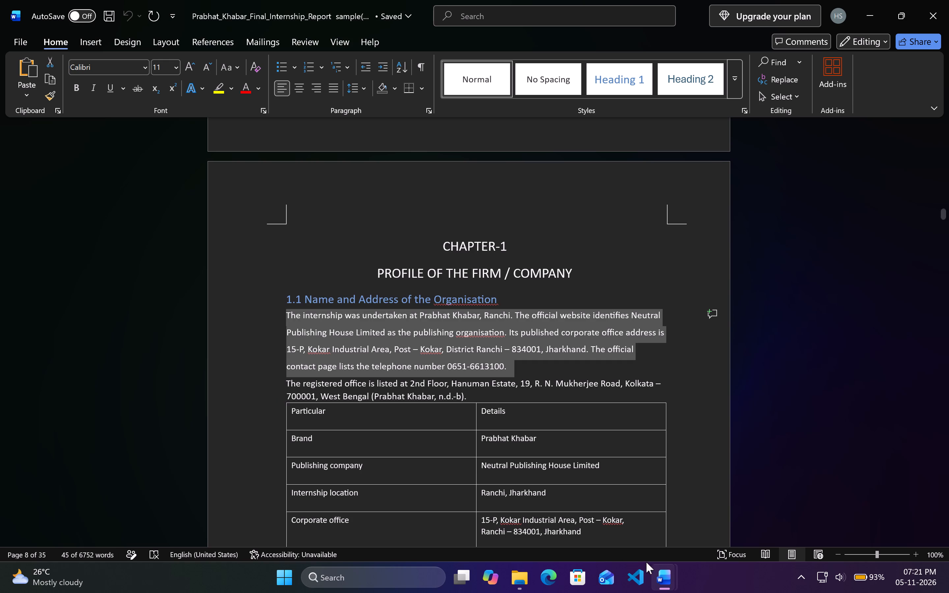
pyautogui.click(543, 512)
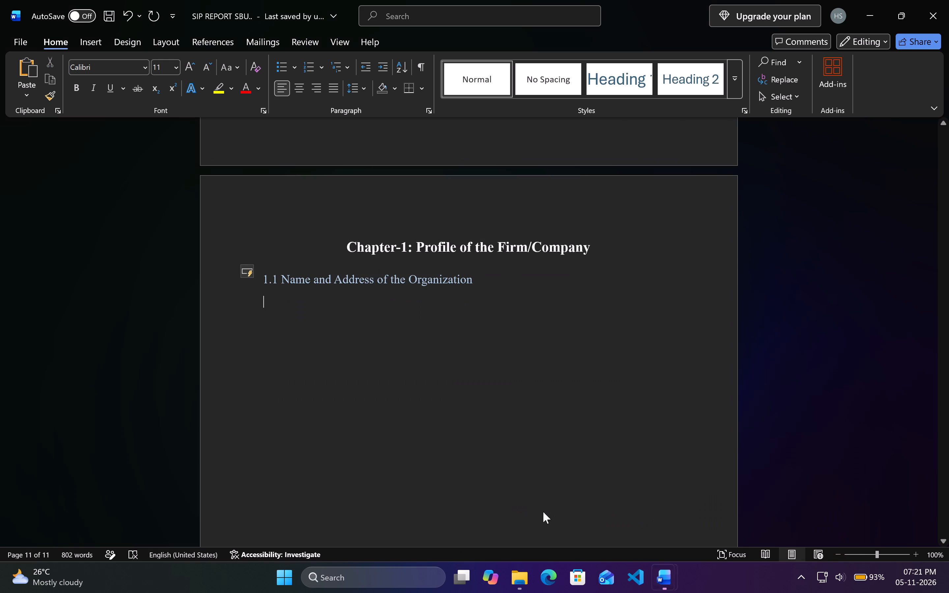
pyautogui.hotkey('ctrl', 'v')
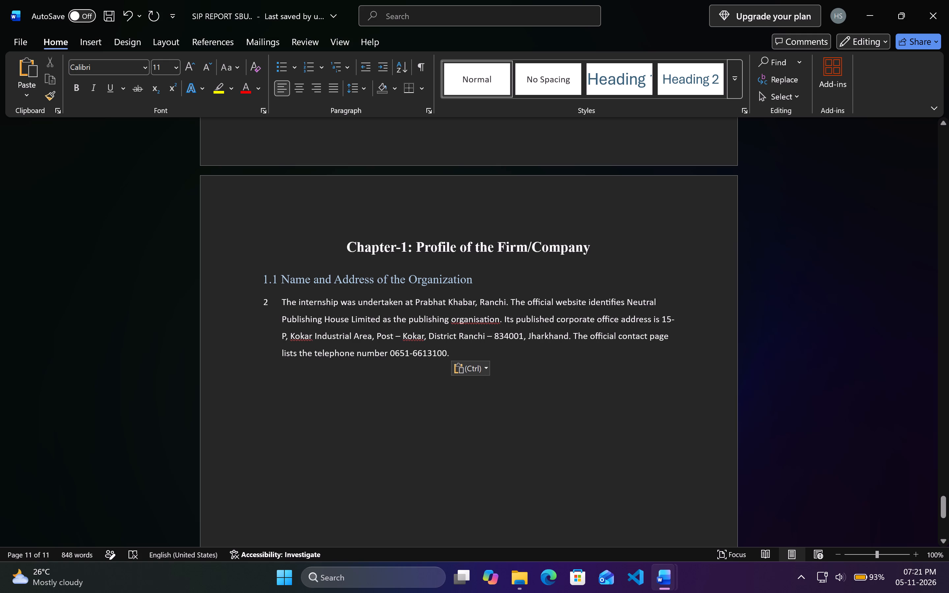
# Remove the automatic list number in front of the pasted internship paragraph.
pyautogui.click(275, 302)
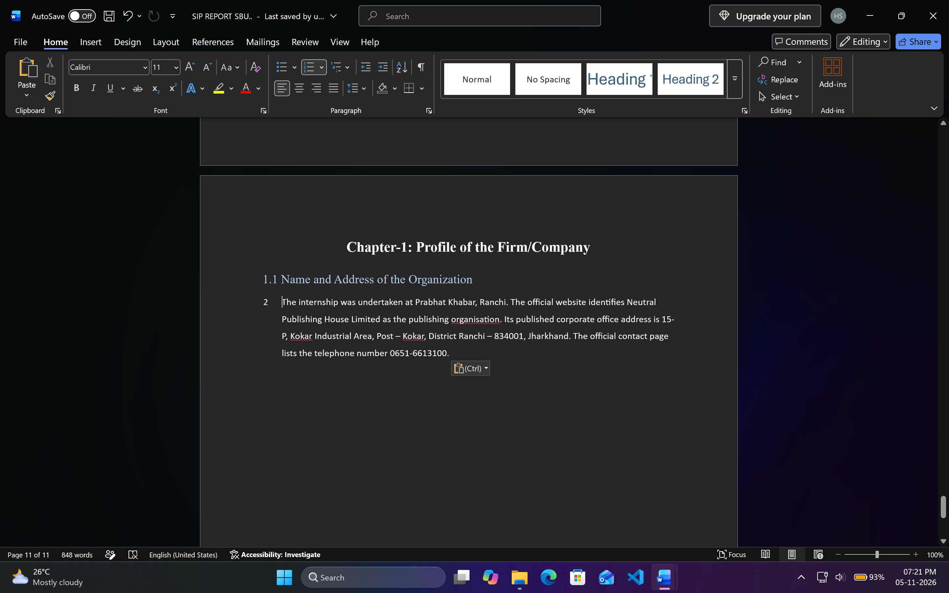
pyautogui.click(269, 299)
pyautogui.doubleClick(269, 299)
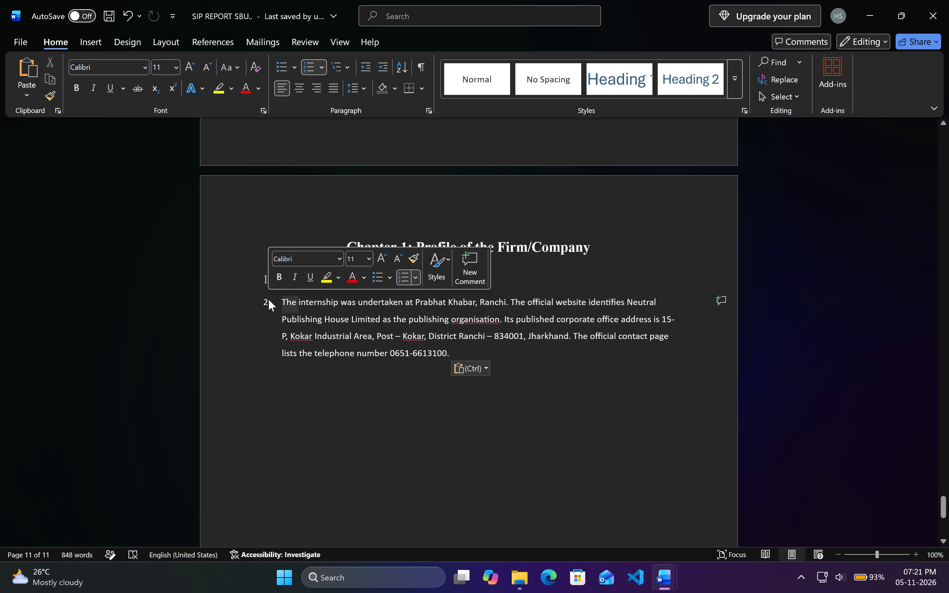
pyautogui.click(264, 301)
pyautogui.click(264, 301)
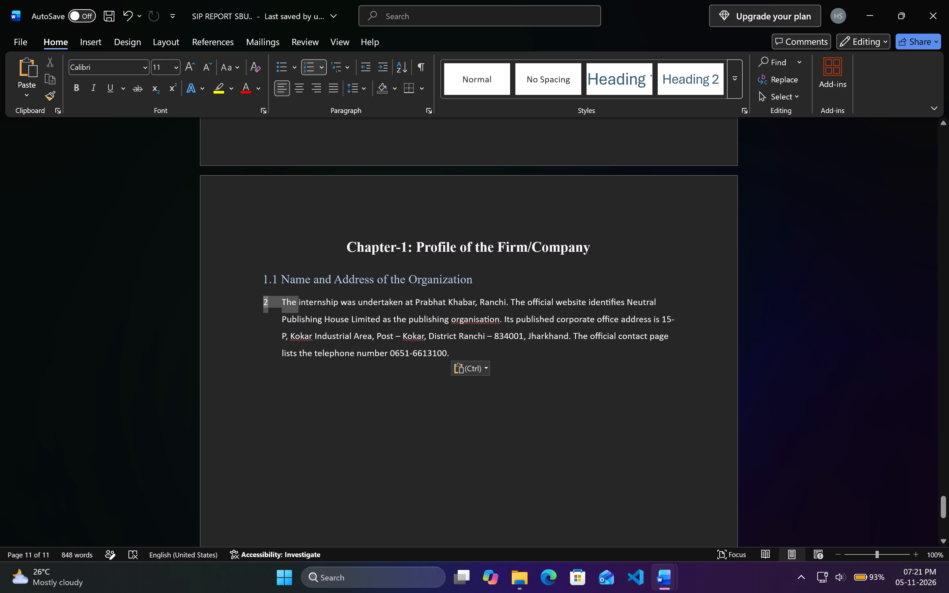
pyautogui.doubleClick(264, 301)
pyautogui.tripleClick(264, 301)
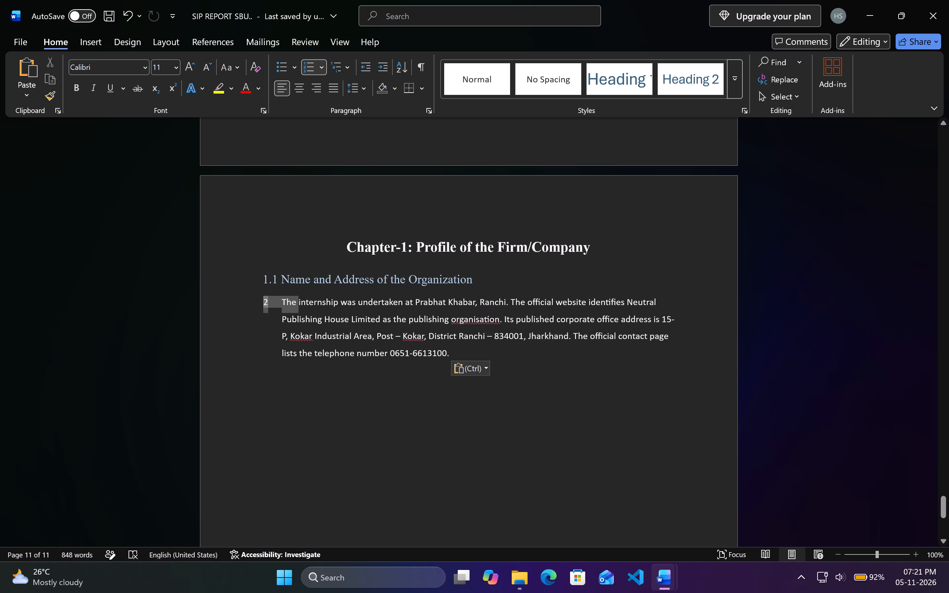
pyautogui.tripleClick(264, 301)
pyautogui.moveTo(264, 301); pyautogui.dragTo(273, 297)
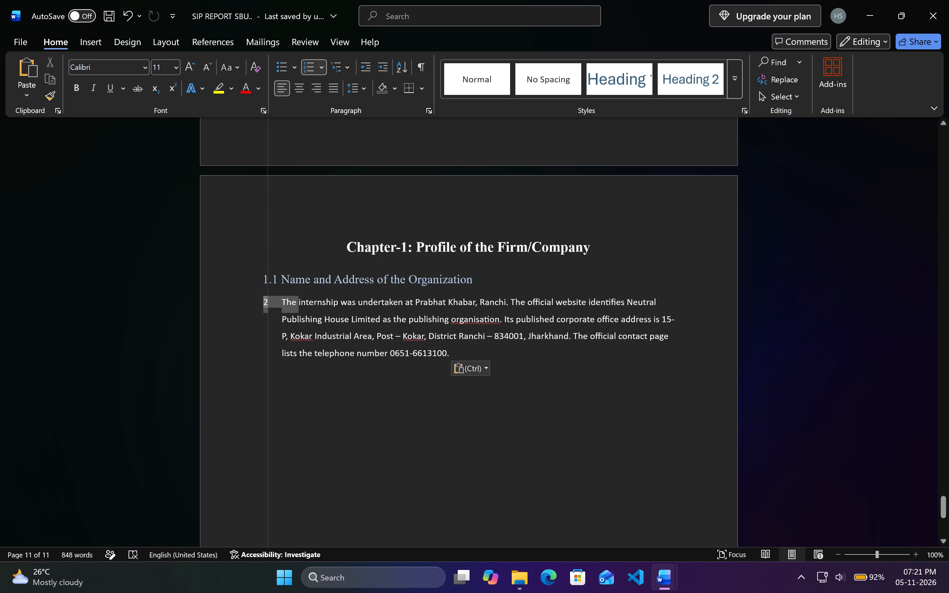
pyautogui.moveTo(273, 297); pyautogui.dragTo(269, 300)
pyautogui.click(269, 300)
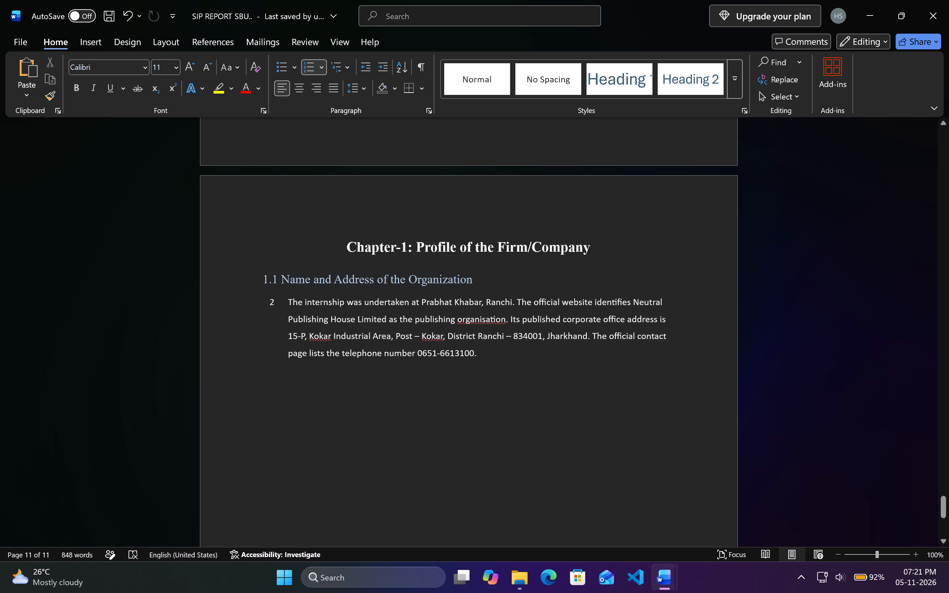
pyautogui.click(279, 301)
pyautogui.press('BackSpace')
pyautogui.tripleClick(289, 297)
pyautogui.click(289, 297)
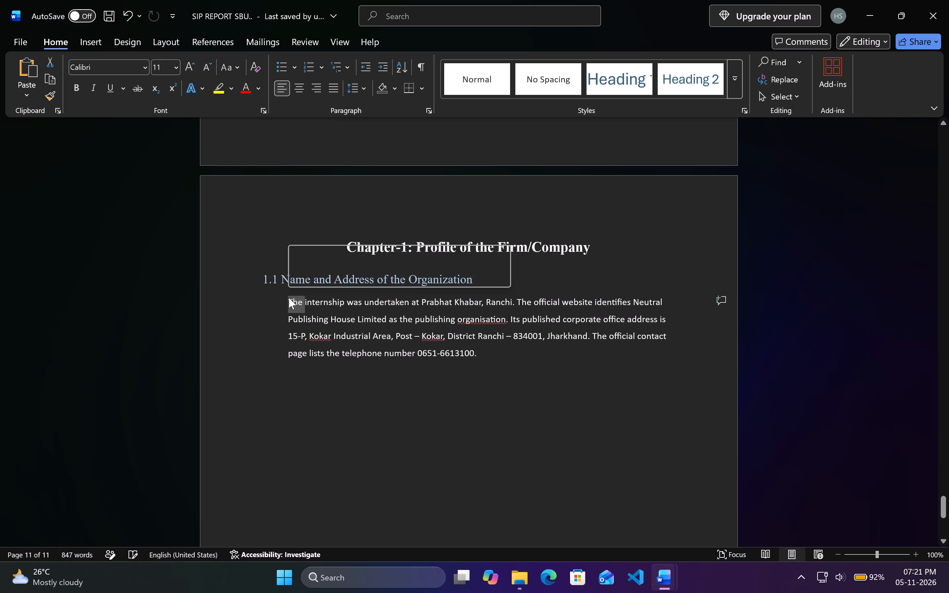
pyautogui.doubleClick(289, 297)
pyautogui.doubleClick(289, 297)
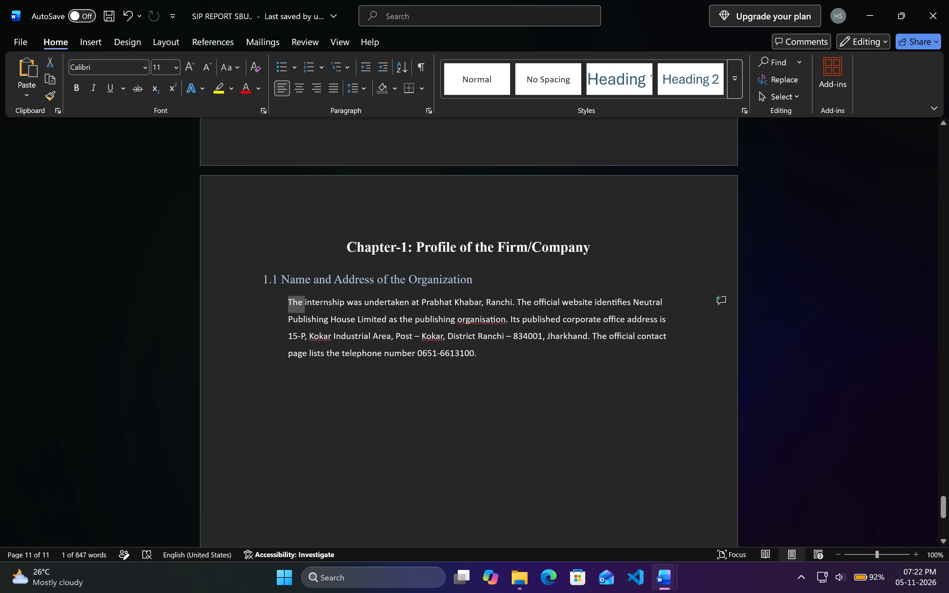
# Copy the sample report's registered office sentence without its citation, paste it on a new line below the paragraph, and end it with a period and line break.
pyautogui.click(489, 360)
pyautogui.press('Return')
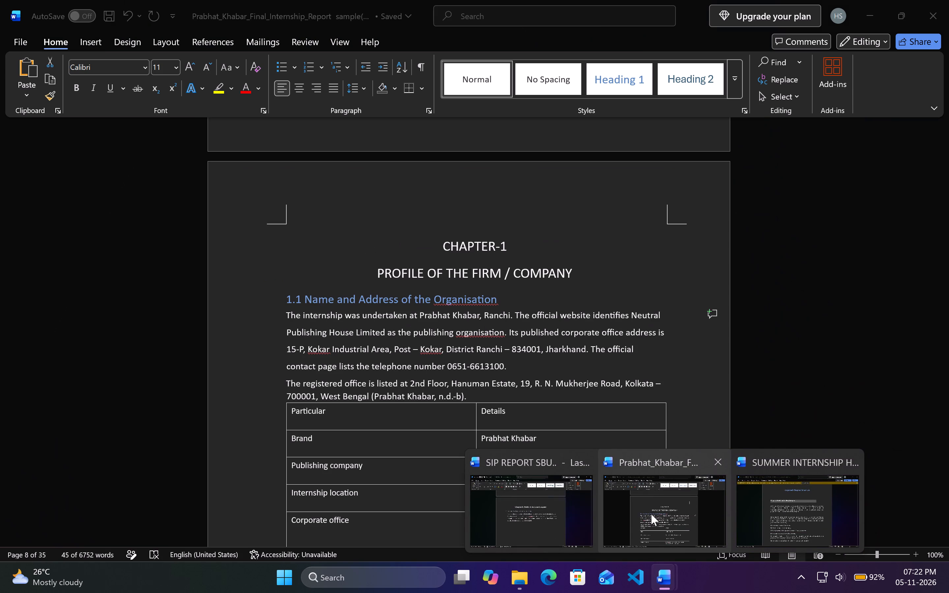
pyautogui.click(651, 514)
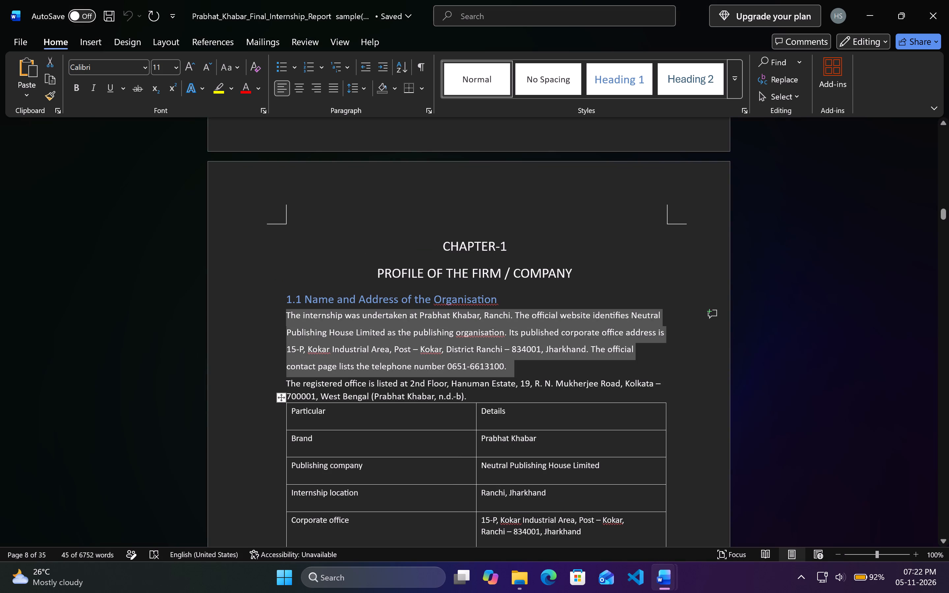
pyautogui.click(287, 383)
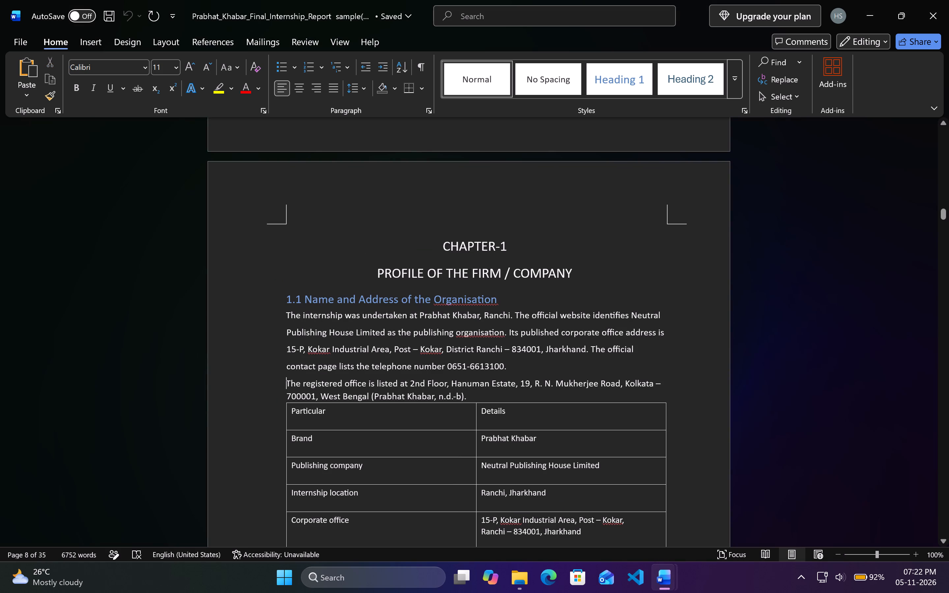
pyautogui.moveTo(287, 383); pyautogui.dragTo(343, 403)
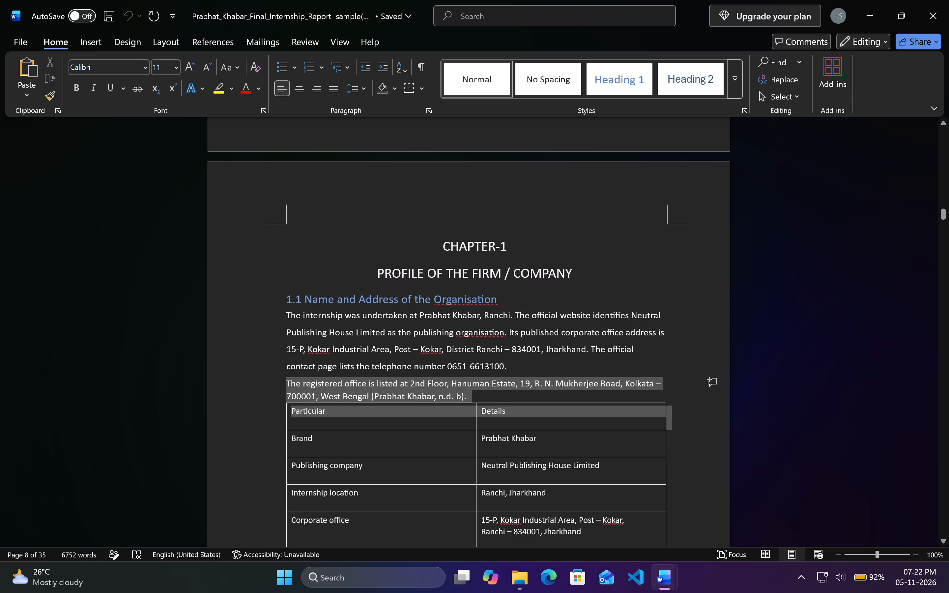
pyautogui.moveTo(343, 403); pyautogui.dragTo(465, 397)
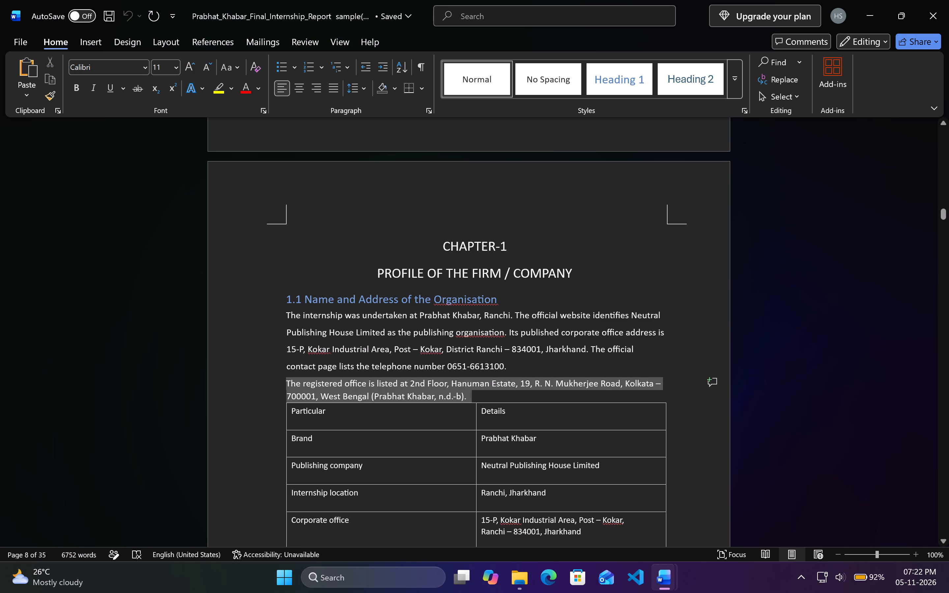
pyautogui.moveTo(465, 397); pyautogui.dragTo(373, 397)
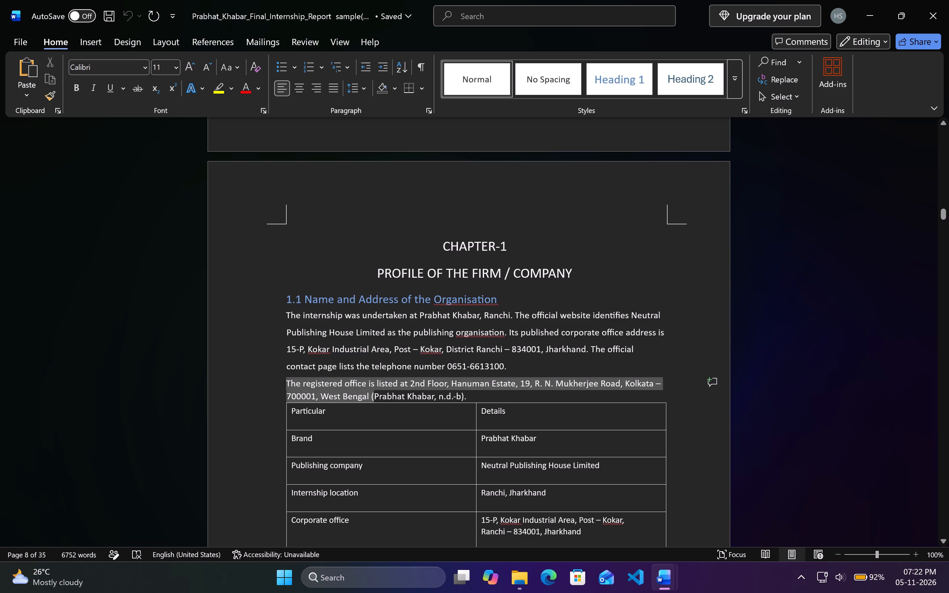
pyautogui.moveTo(373, 397); pyautogui.dragTo(369, 396)
pyautogui.moveTo(369, 396); pyautogui.dragTo(371, 396)
pyautogui.hotkey('ctrl', 'c')
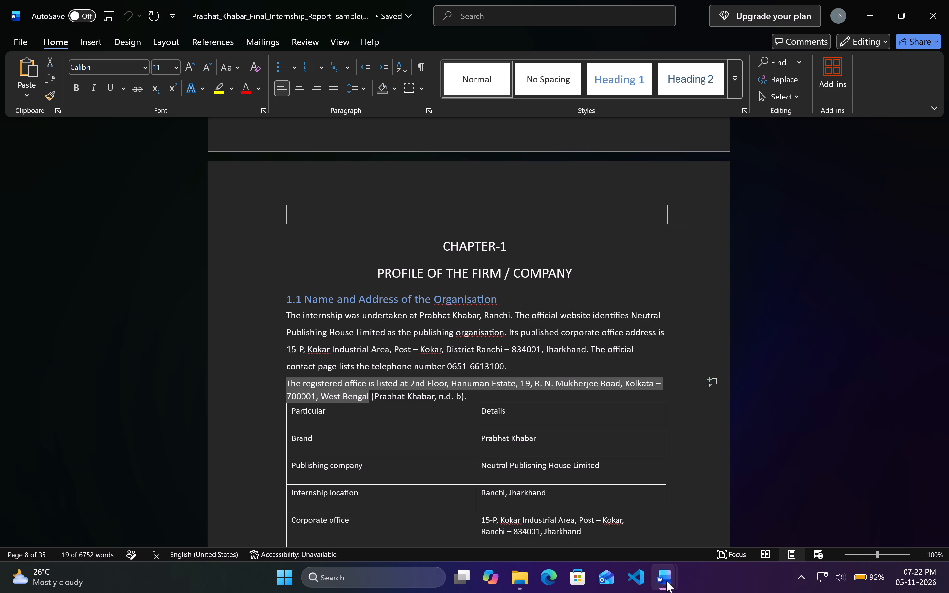
pyautogui.click(662, 542)
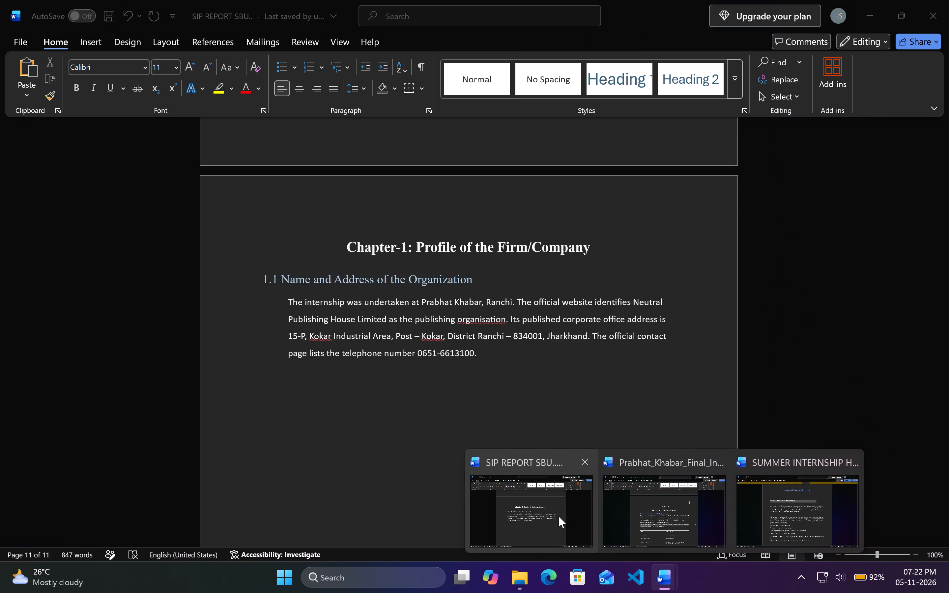
pyautogui.click(559, 516)
pyautogui.hotkey('ctrl', 'v')
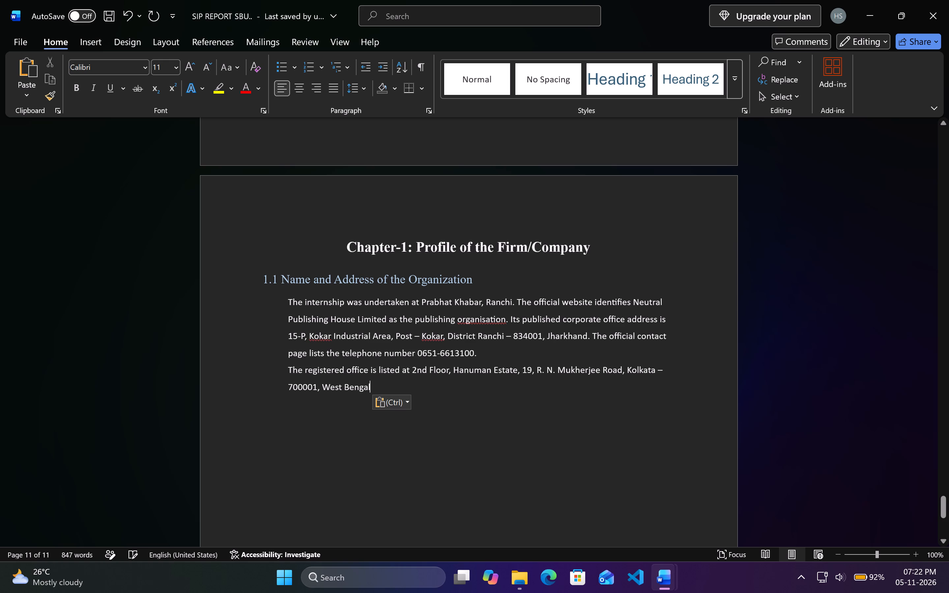
pyautogui.press('.')
pyautogui.press('Return')
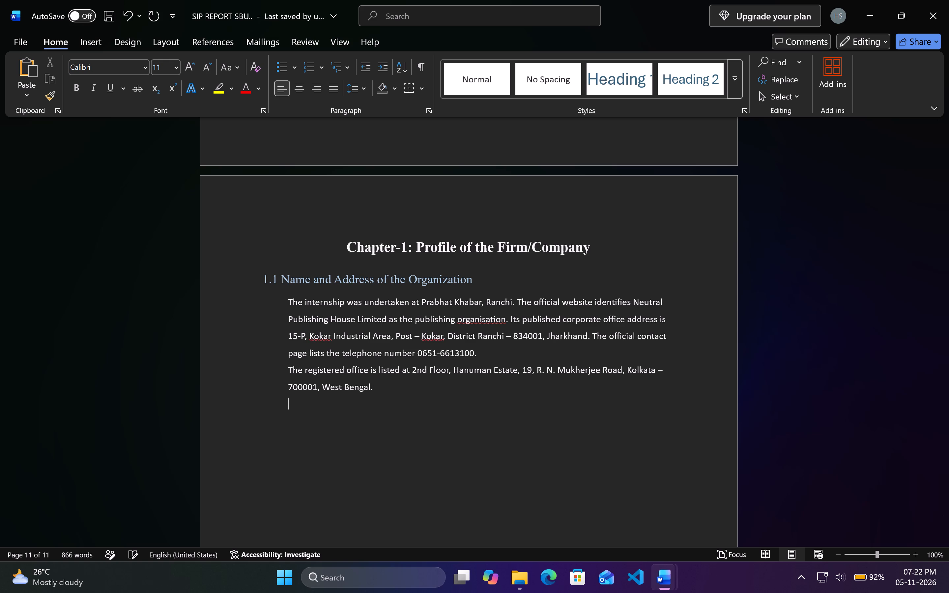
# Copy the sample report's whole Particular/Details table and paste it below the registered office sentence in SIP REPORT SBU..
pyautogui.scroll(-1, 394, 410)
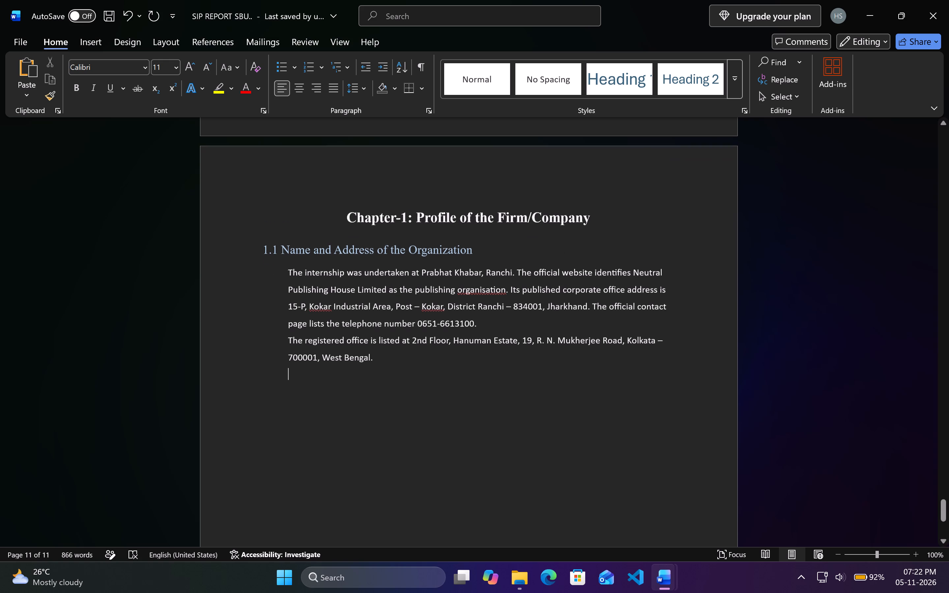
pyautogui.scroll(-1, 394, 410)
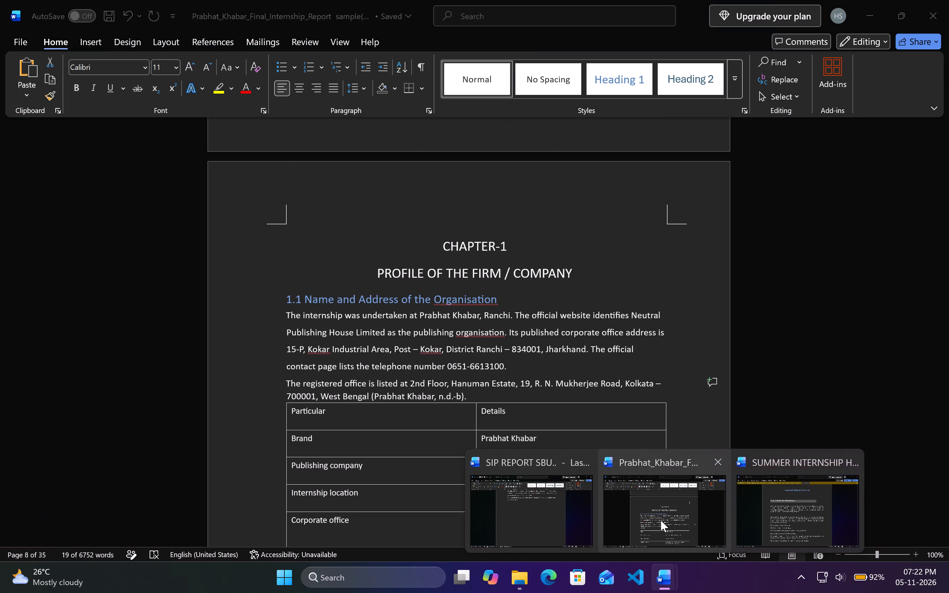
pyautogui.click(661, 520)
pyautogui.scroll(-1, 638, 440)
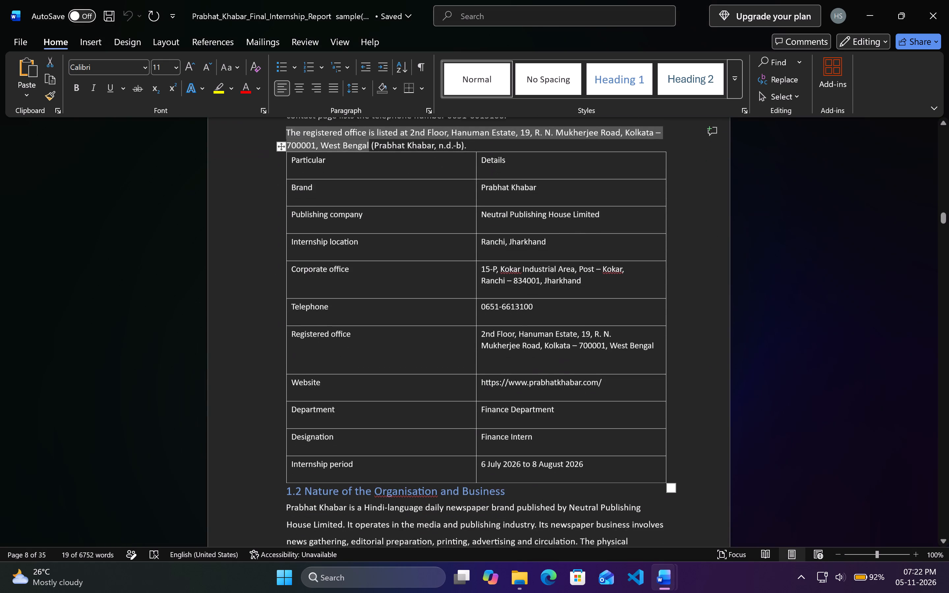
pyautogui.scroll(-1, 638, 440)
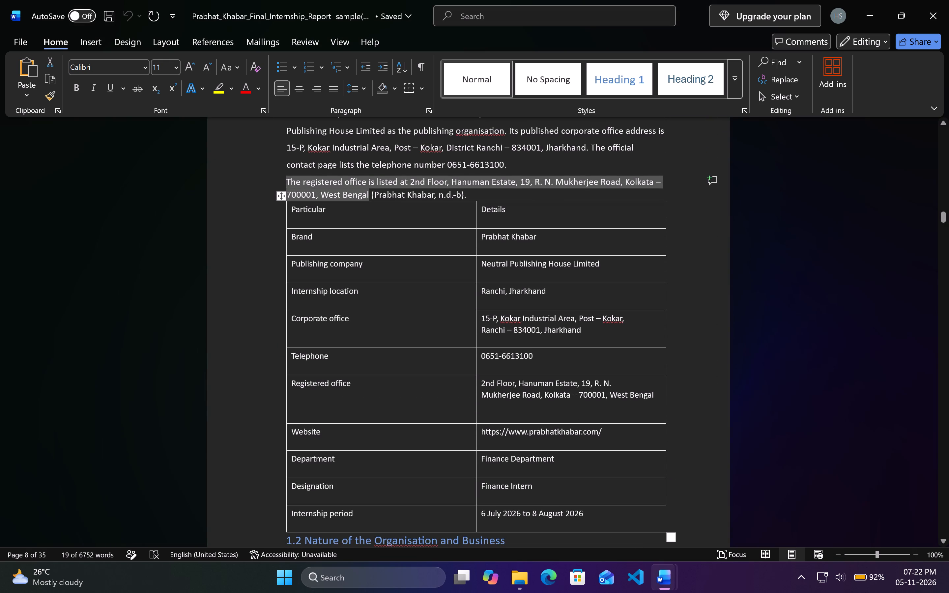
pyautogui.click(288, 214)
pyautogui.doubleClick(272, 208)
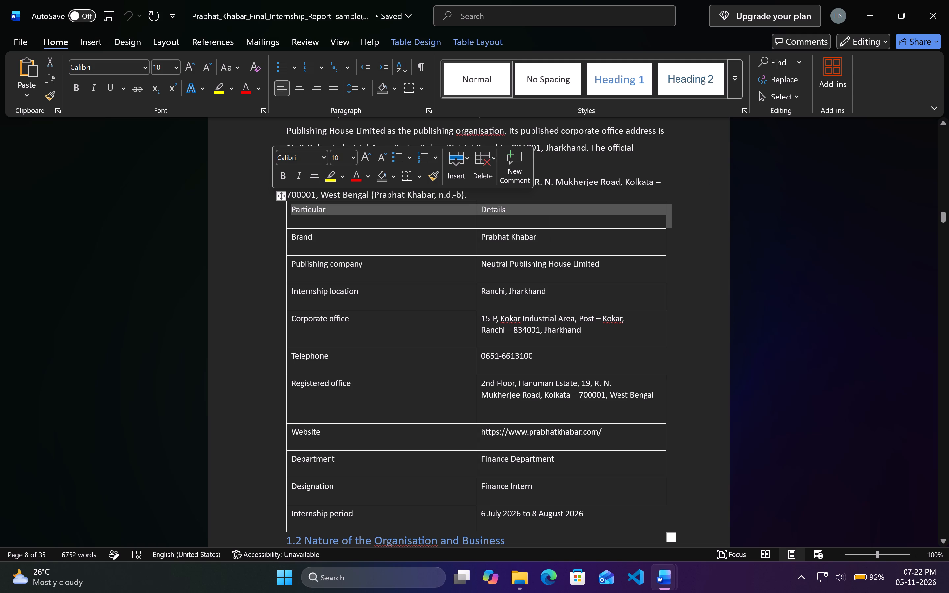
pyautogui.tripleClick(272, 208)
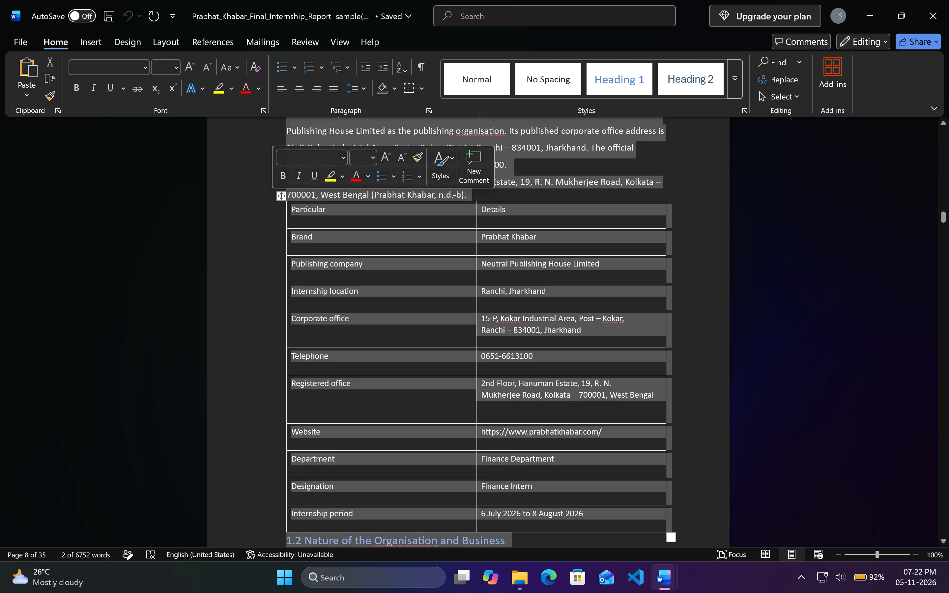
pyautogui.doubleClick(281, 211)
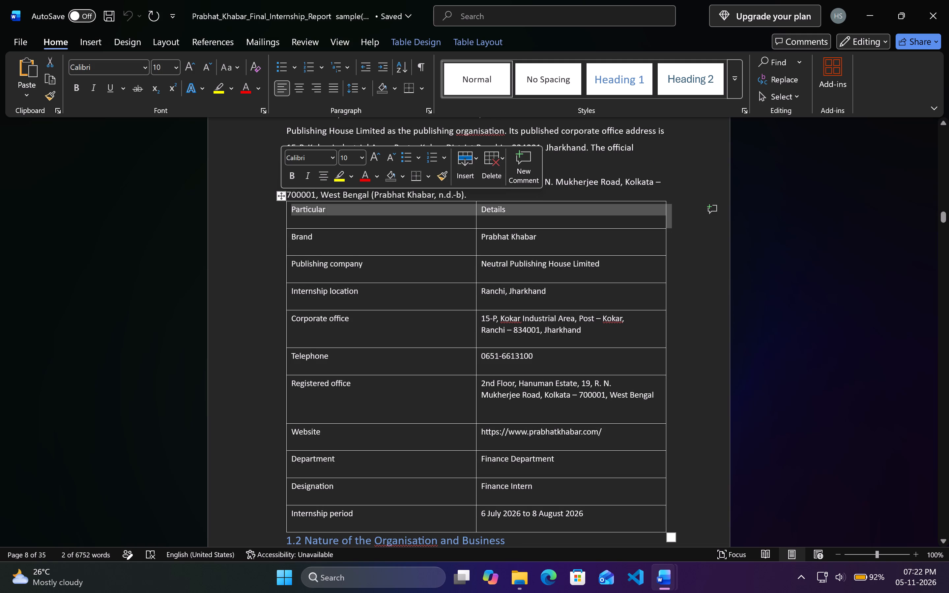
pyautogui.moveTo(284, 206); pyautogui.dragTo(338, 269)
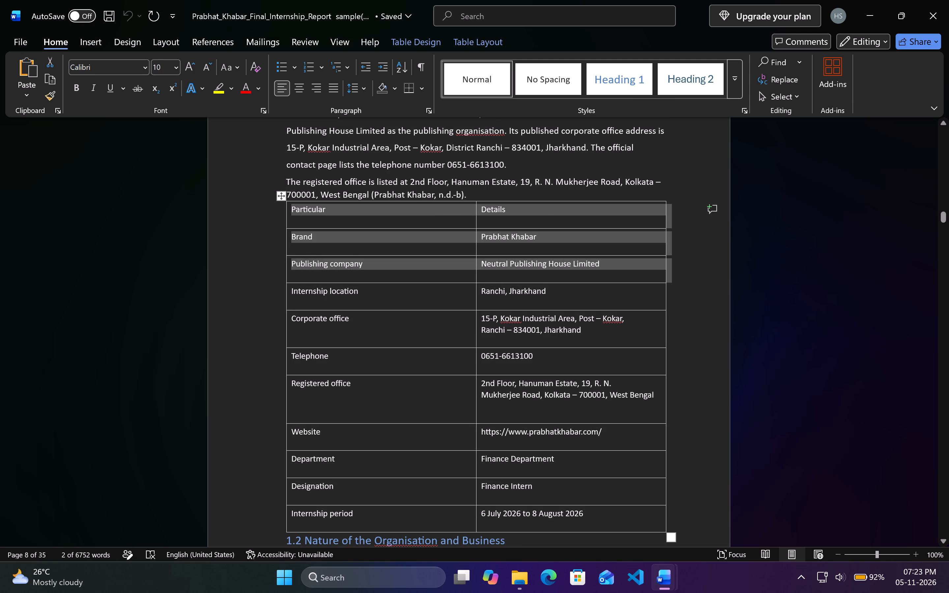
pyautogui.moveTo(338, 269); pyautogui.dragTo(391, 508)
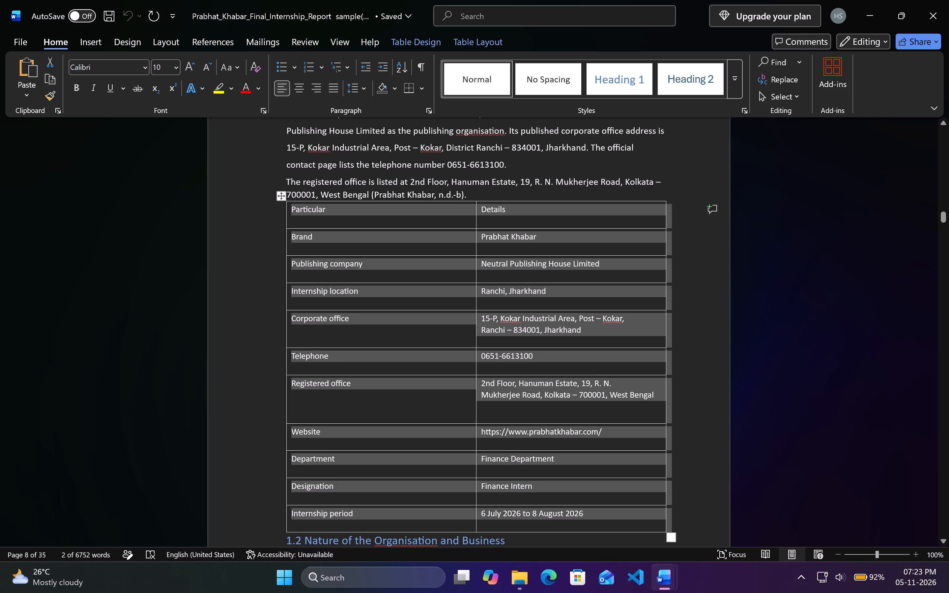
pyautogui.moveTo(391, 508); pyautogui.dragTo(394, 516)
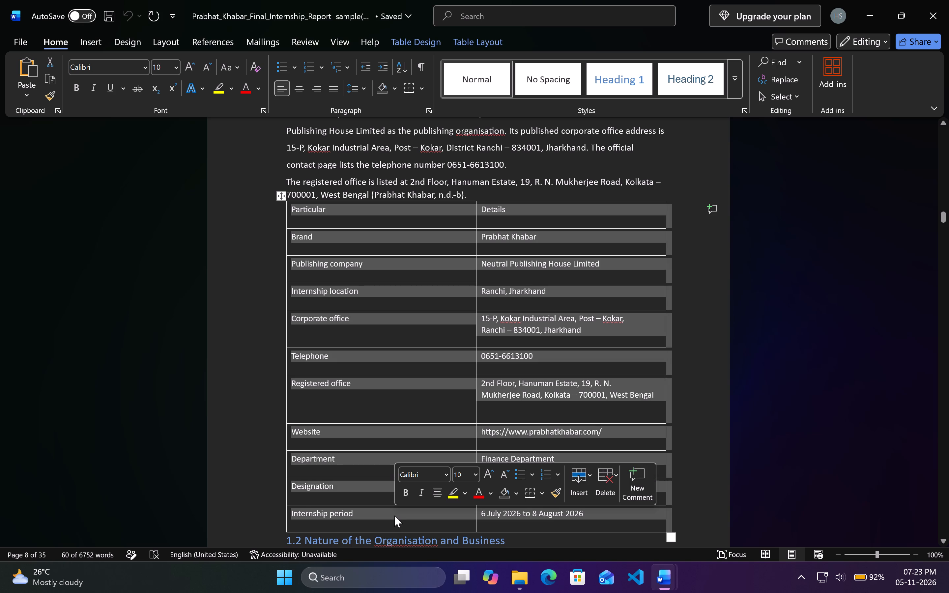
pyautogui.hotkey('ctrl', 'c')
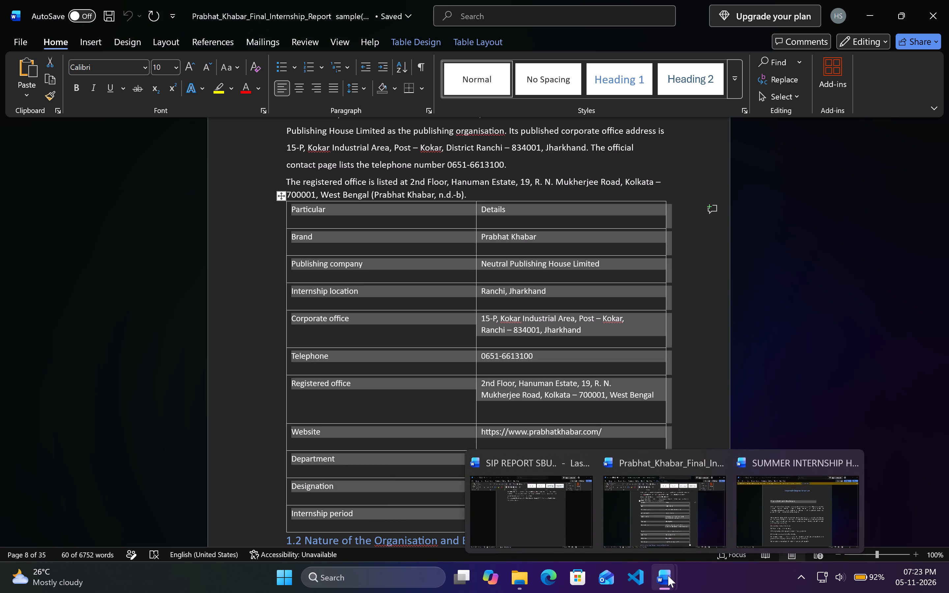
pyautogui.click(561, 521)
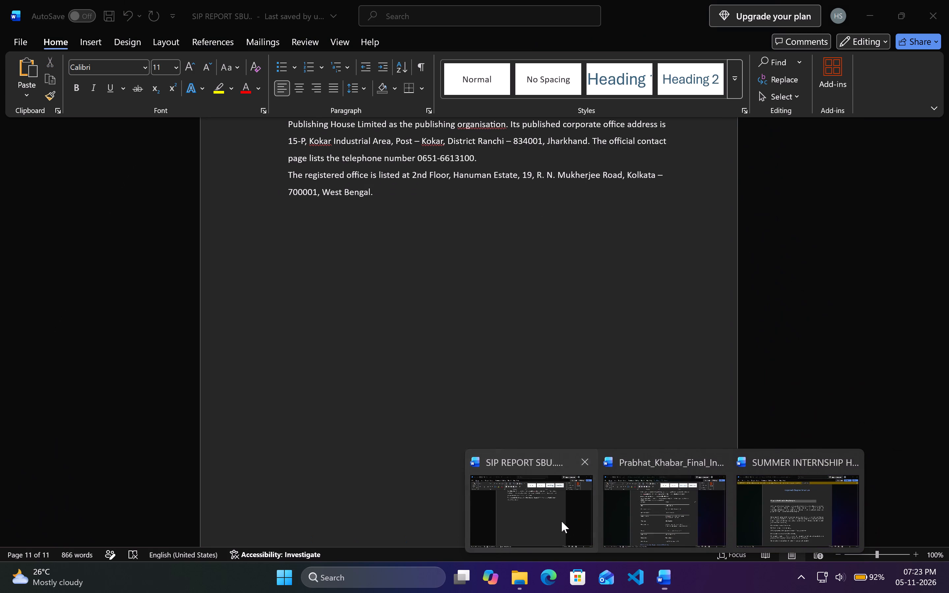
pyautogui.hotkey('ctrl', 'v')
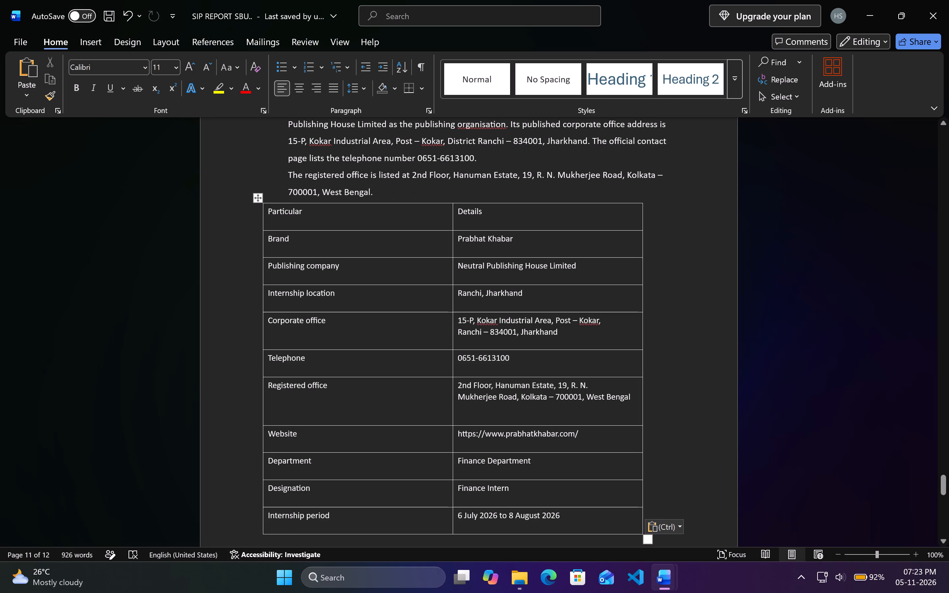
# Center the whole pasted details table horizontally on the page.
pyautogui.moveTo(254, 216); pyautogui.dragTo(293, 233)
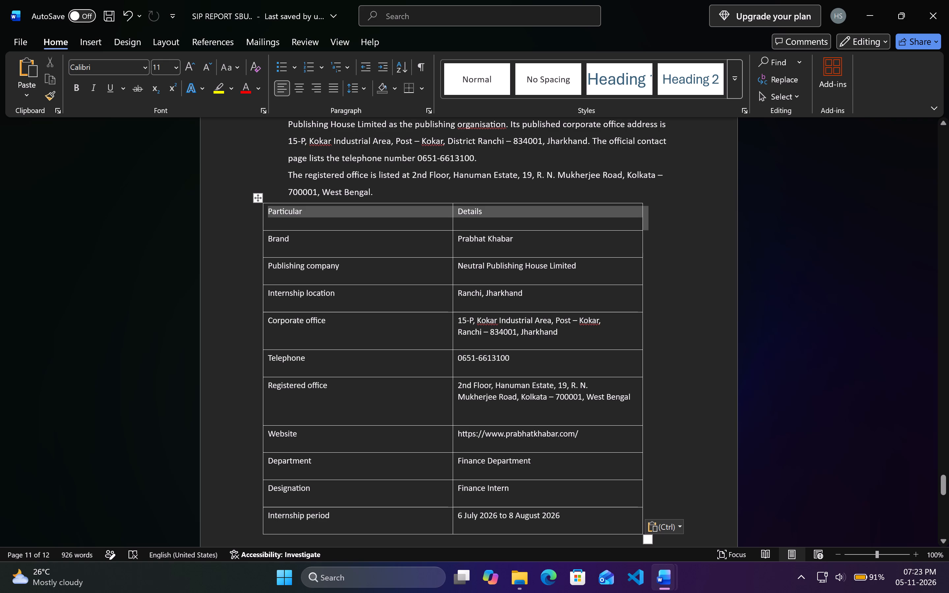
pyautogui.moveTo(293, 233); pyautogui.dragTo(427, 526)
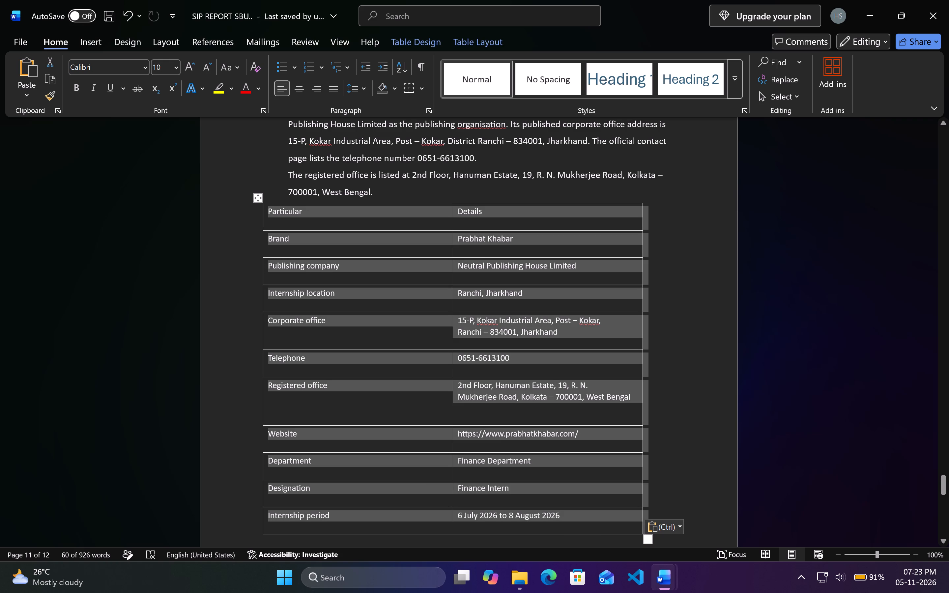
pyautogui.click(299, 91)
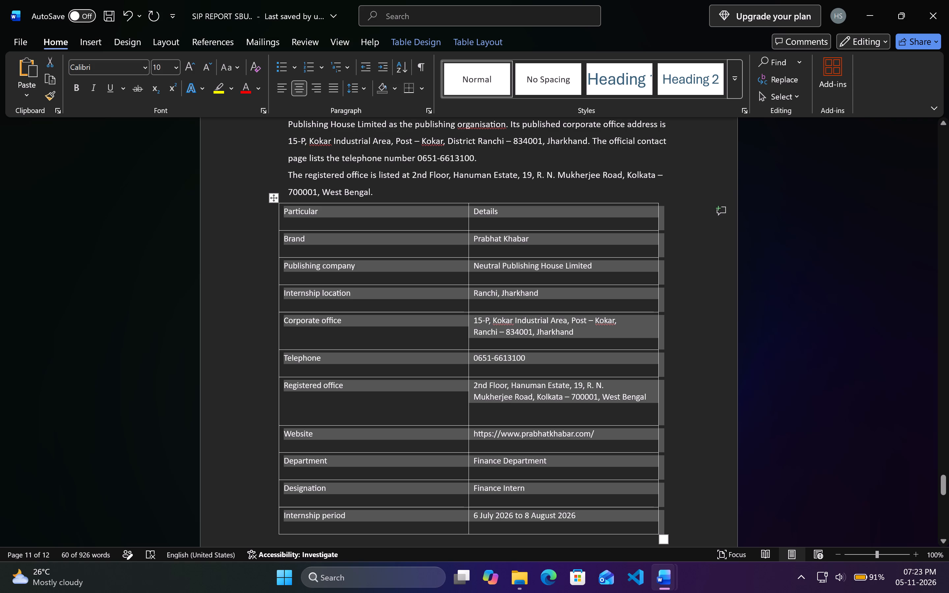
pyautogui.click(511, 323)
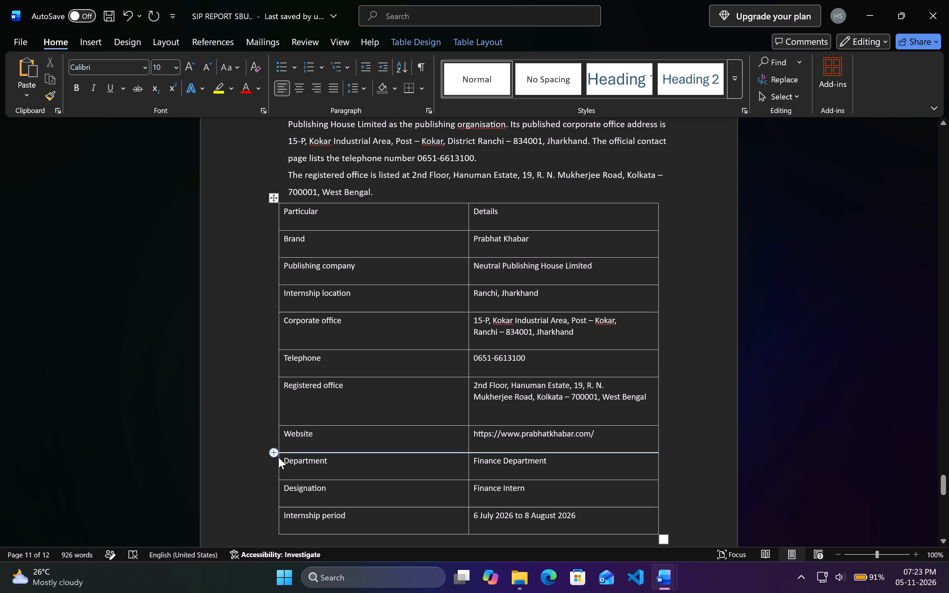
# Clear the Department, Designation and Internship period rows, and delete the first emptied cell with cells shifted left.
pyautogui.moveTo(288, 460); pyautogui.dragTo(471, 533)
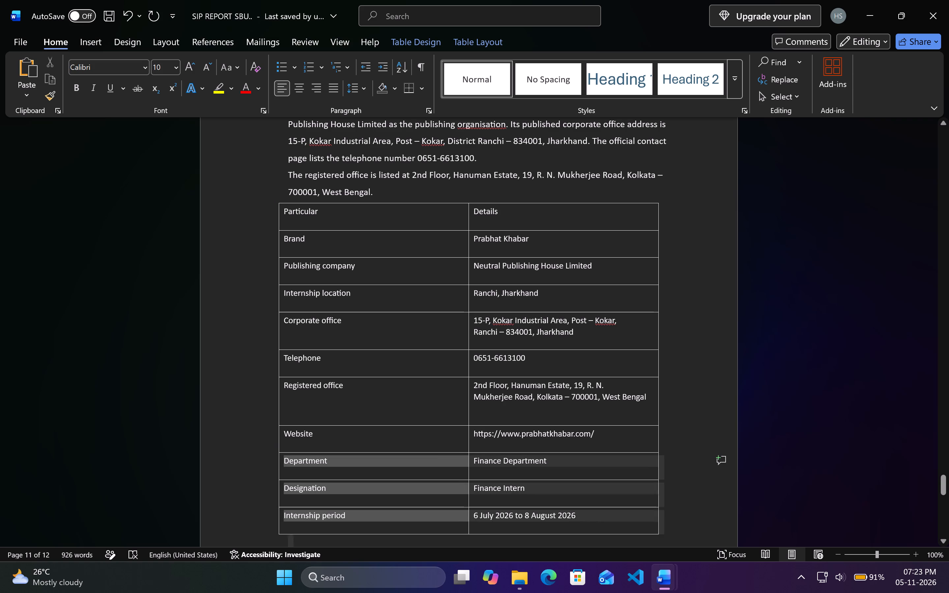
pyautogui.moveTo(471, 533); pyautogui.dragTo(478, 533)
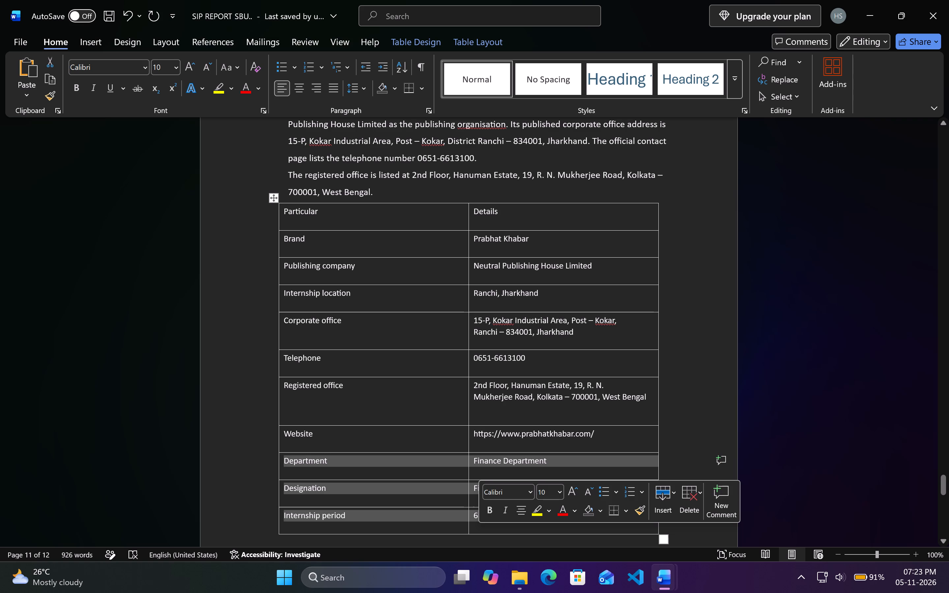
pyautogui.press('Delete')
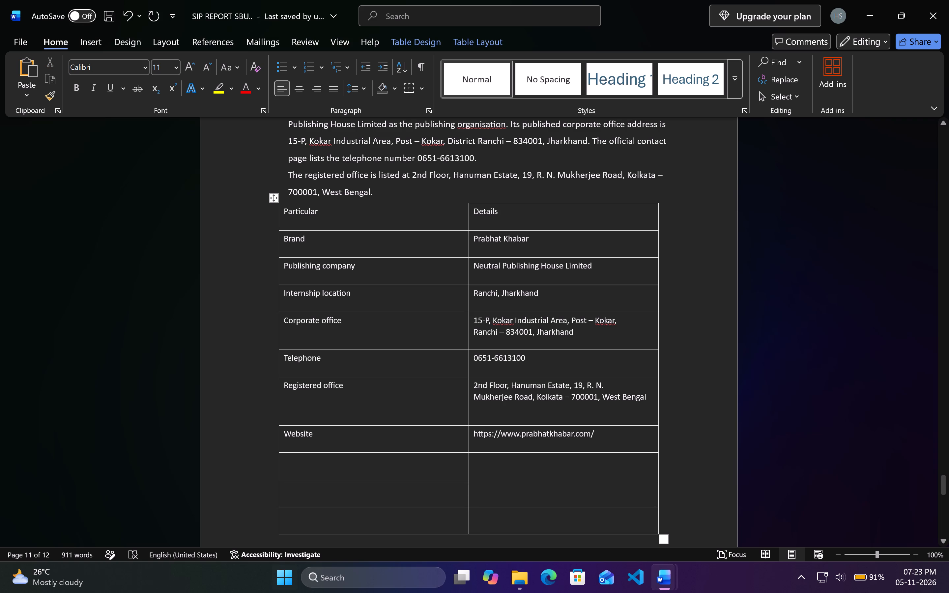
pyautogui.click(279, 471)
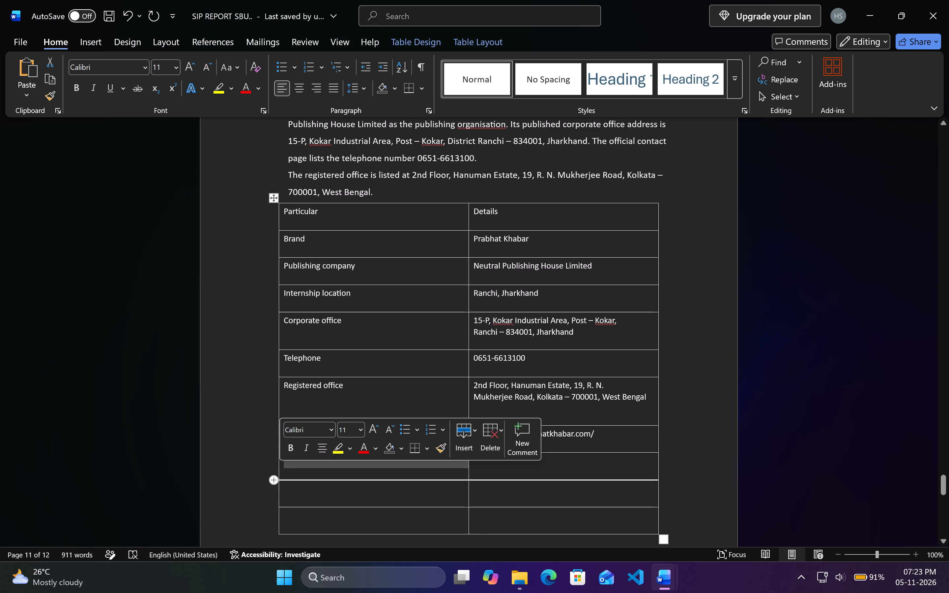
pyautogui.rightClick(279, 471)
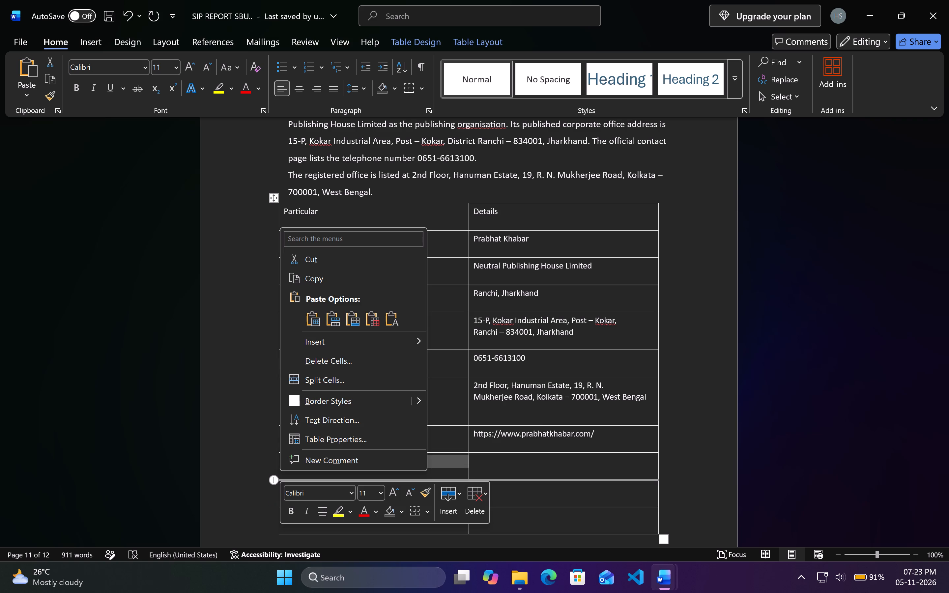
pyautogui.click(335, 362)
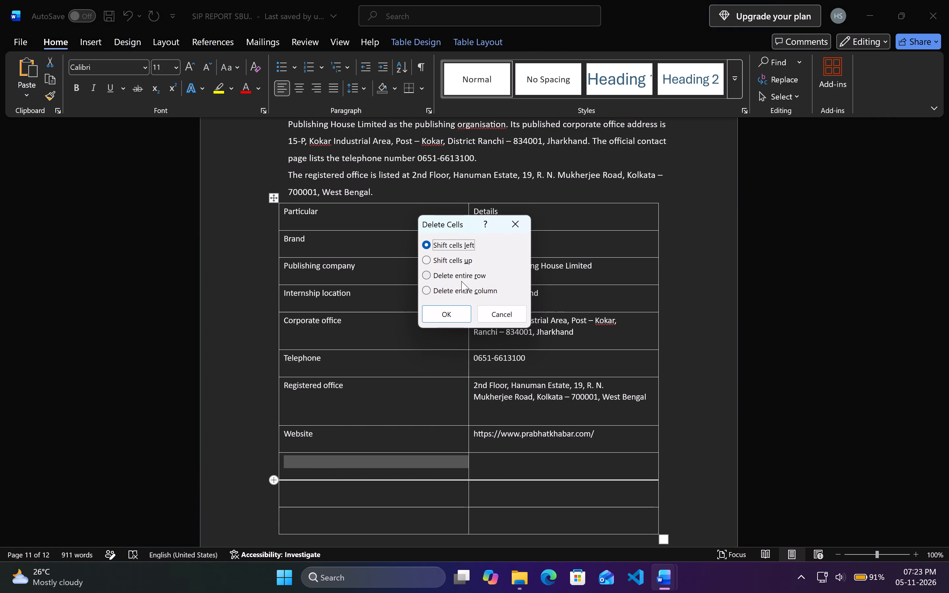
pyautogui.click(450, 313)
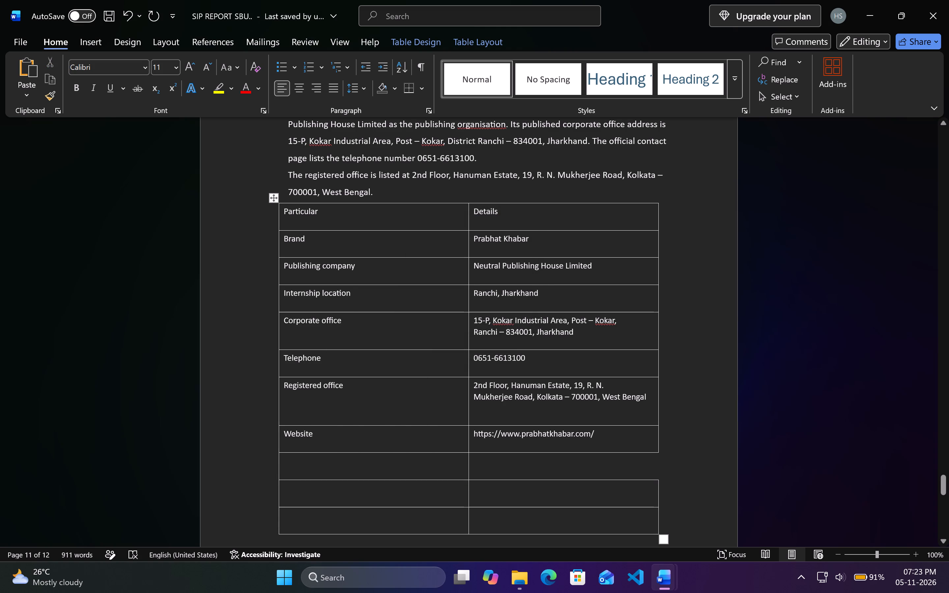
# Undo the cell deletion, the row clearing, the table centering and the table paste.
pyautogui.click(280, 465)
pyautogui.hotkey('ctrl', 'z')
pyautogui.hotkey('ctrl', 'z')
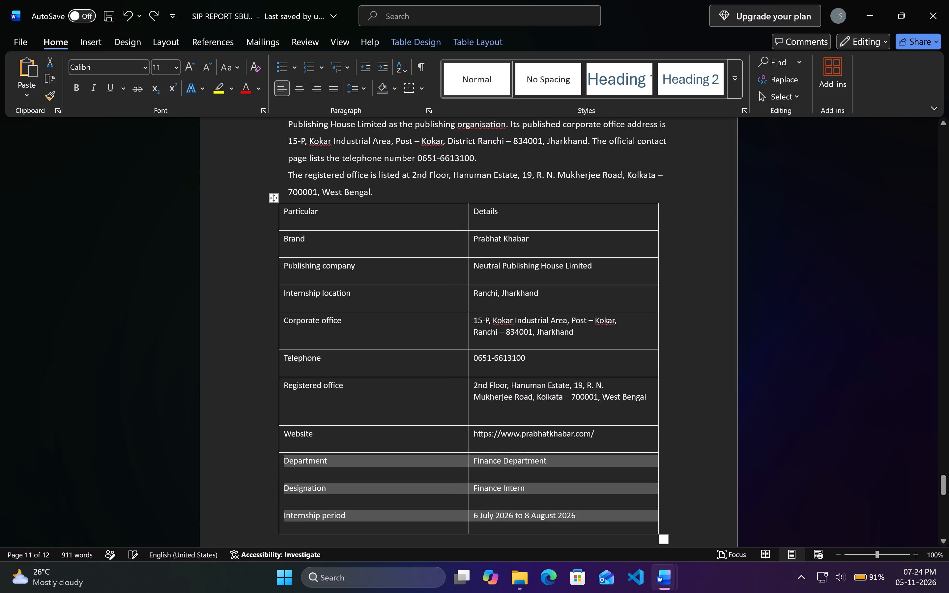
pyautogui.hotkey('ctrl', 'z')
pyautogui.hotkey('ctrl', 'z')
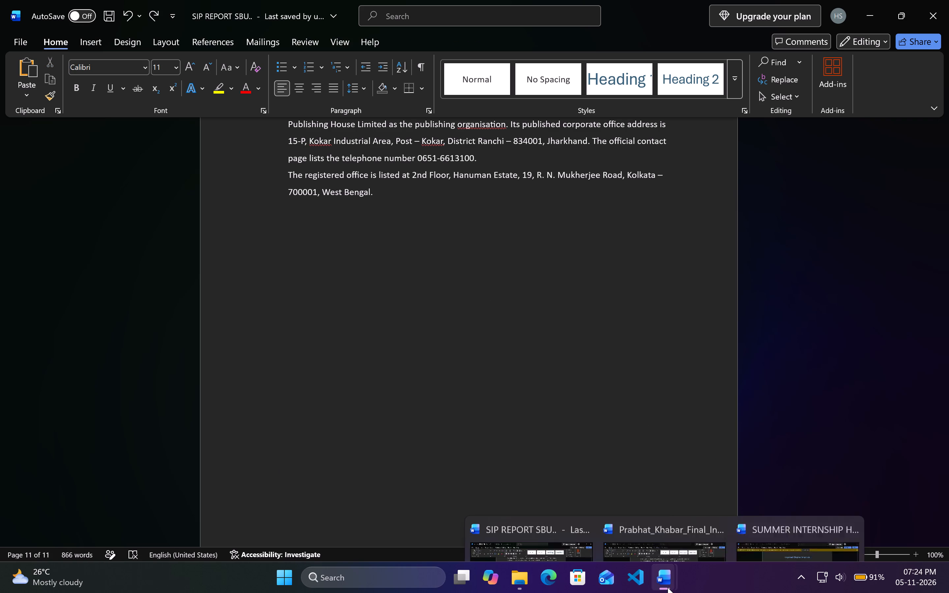
# Copy only the Particular through Website rows of the sample report's table and paste them below the registered office sentence in SIP REPORT SBU..
pyautogui.click(661, 529)
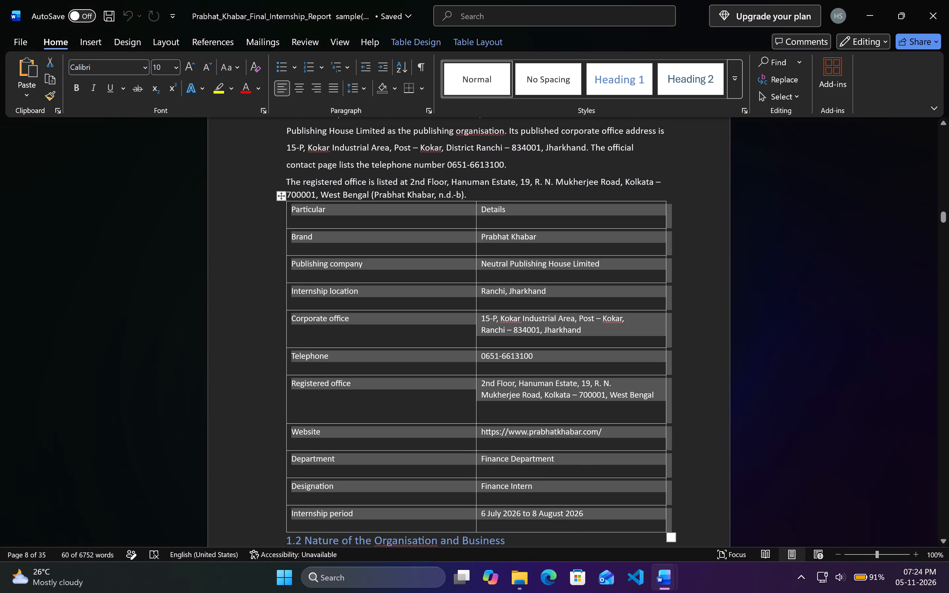
pyautogui.click(192, 270)
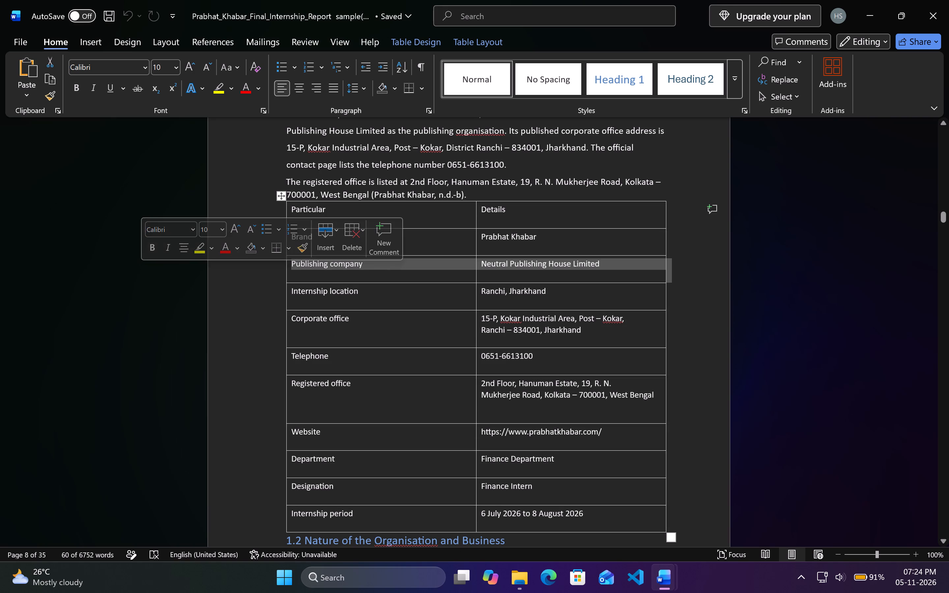
pyautogui.click(234, 285)
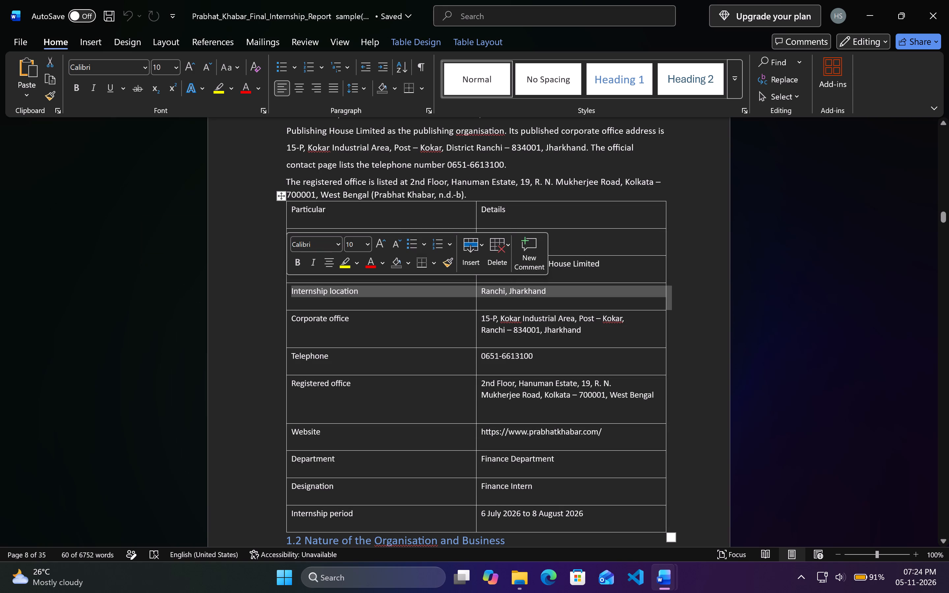
pyautogui.click(275, 208)
pyautogui.moveTo(275, 208); pyautogui.dragTo(273, 204)
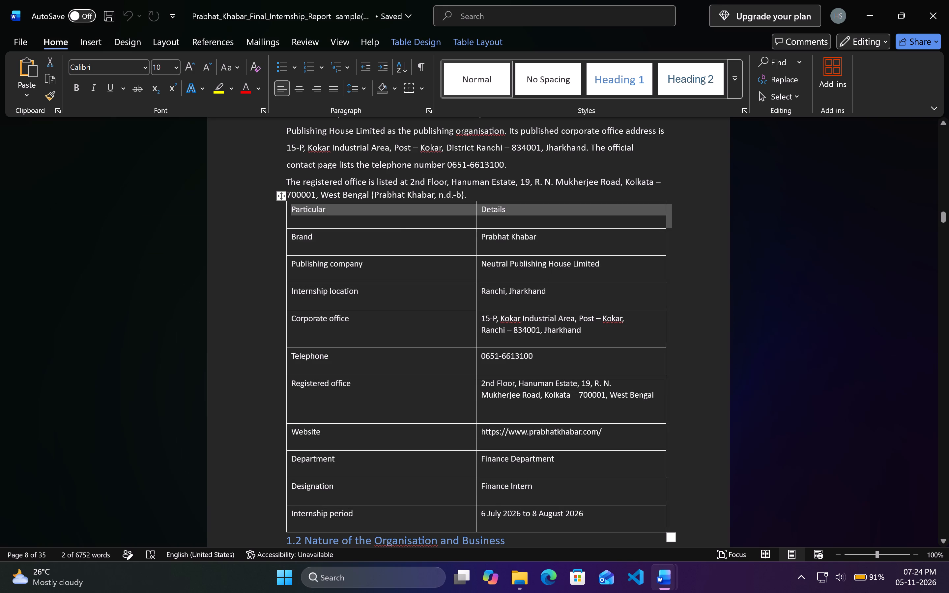
pyautogui.moveTo(273, 204); pyautogui.dragTo(350, 405)
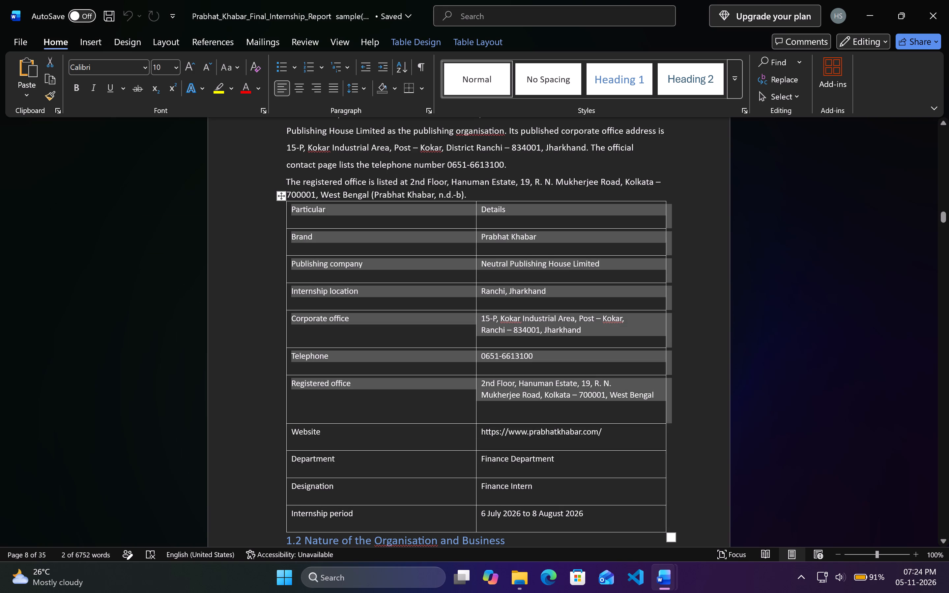
pyautogui.moveTo(350, 405); pyautogui.dragTo(351, 436)
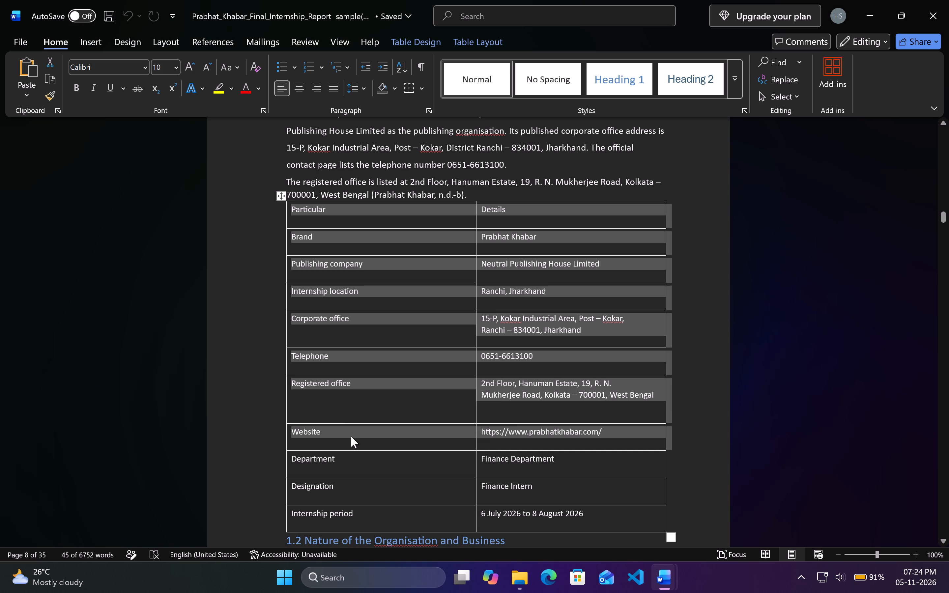
pyautogui.hotkey('ctrl', 'c')
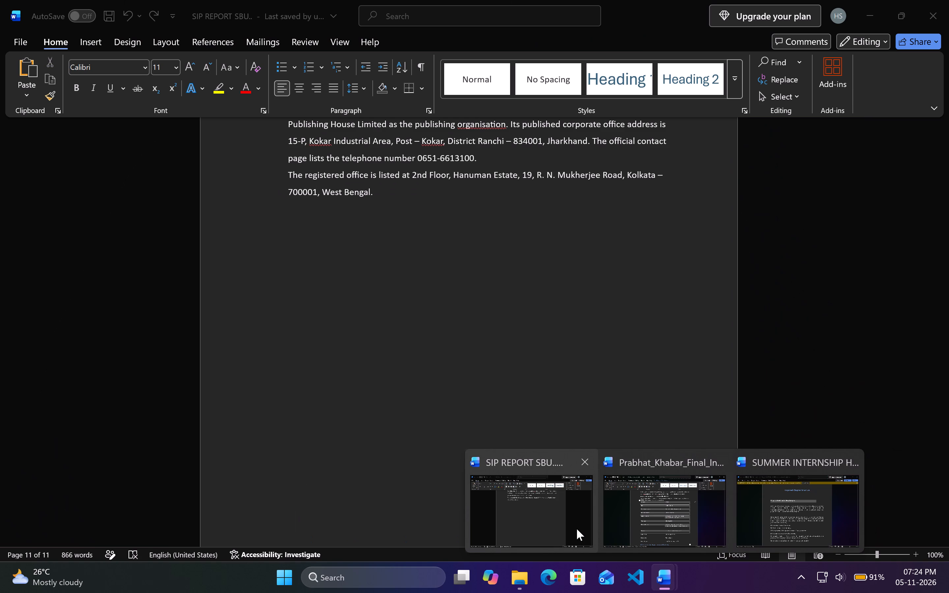
pyautogui.click(550, 517)
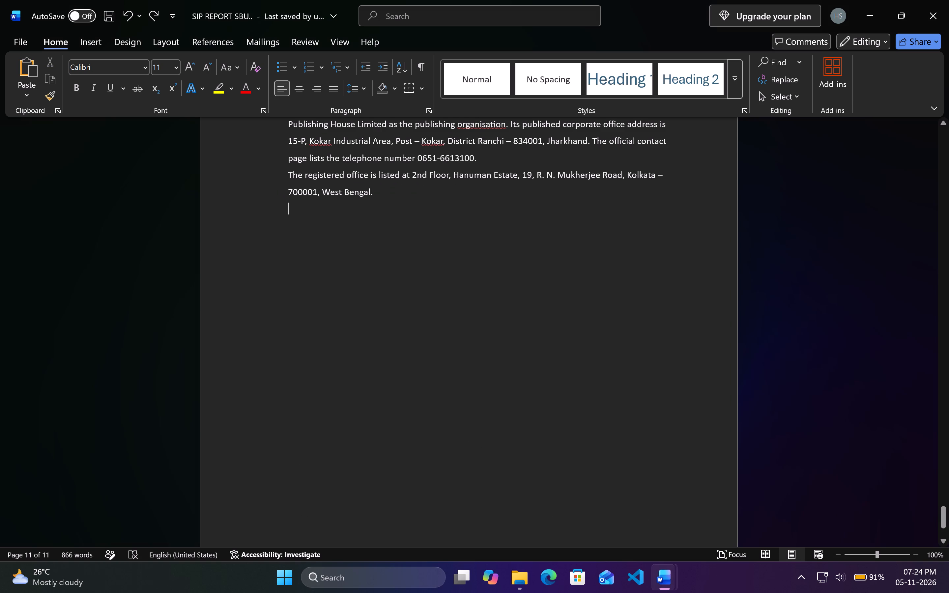
pyautogui.hotkey('ctrl', 'v')
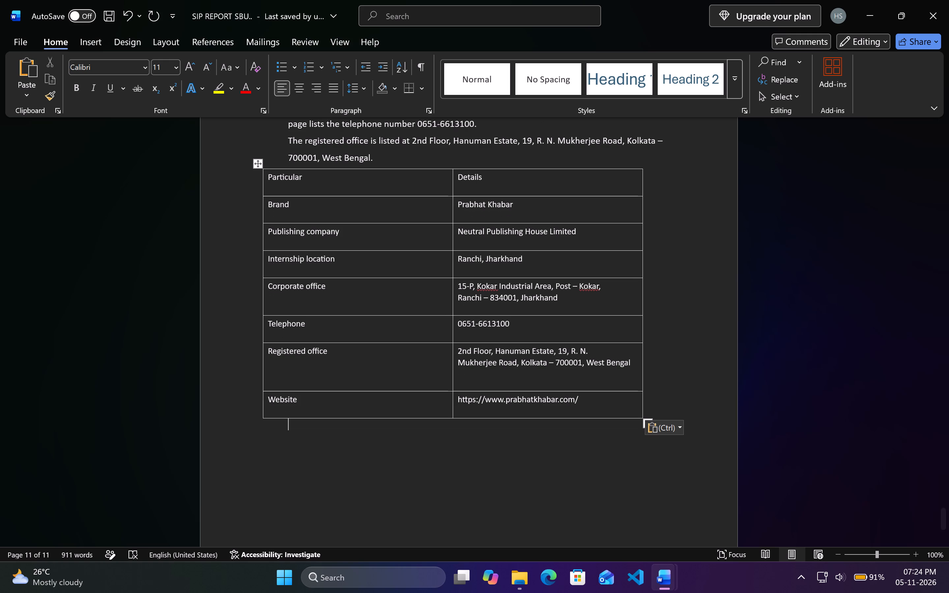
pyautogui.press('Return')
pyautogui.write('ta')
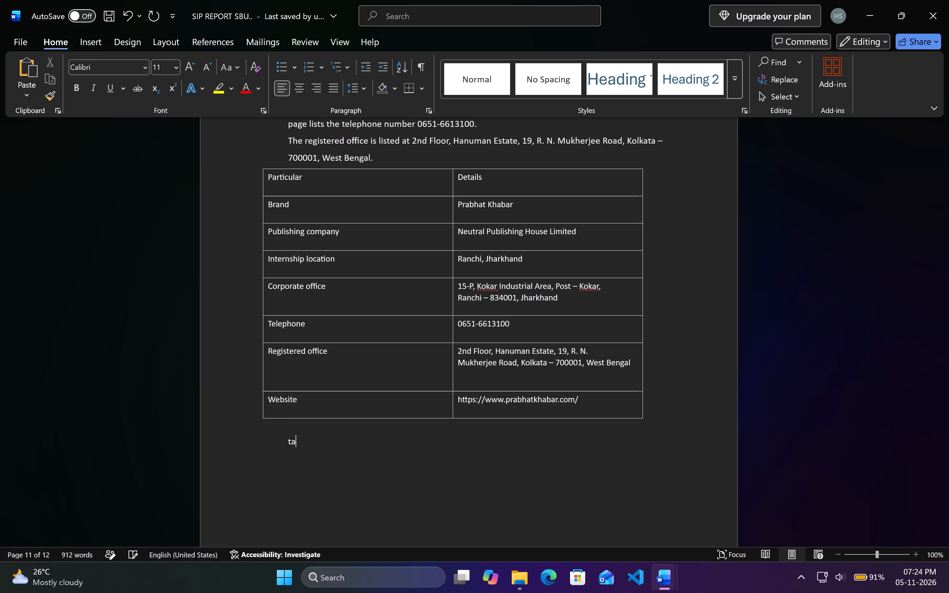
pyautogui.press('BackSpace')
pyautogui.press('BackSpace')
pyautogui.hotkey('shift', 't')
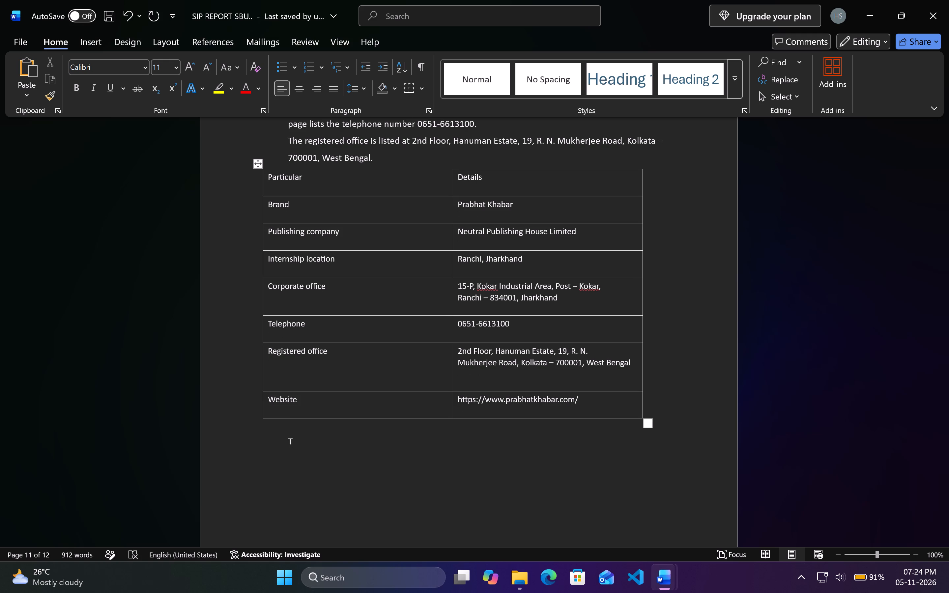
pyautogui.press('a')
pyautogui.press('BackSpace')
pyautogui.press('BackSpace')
# Add the caption "Table 1.1" directly below the details table, without the paragraph indent, and center it.
pyautogui.press('BackSpace')
pyautogui.press('BackSpace')
pyautogui.press('BackSpace')
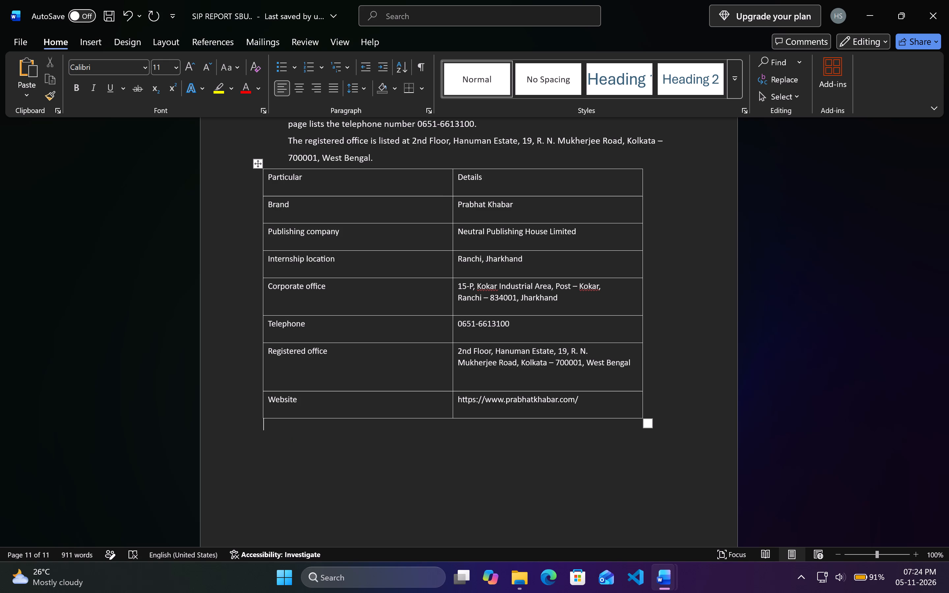
pyautogui.hotkey('shift', 't')
pyautogui.press('a')
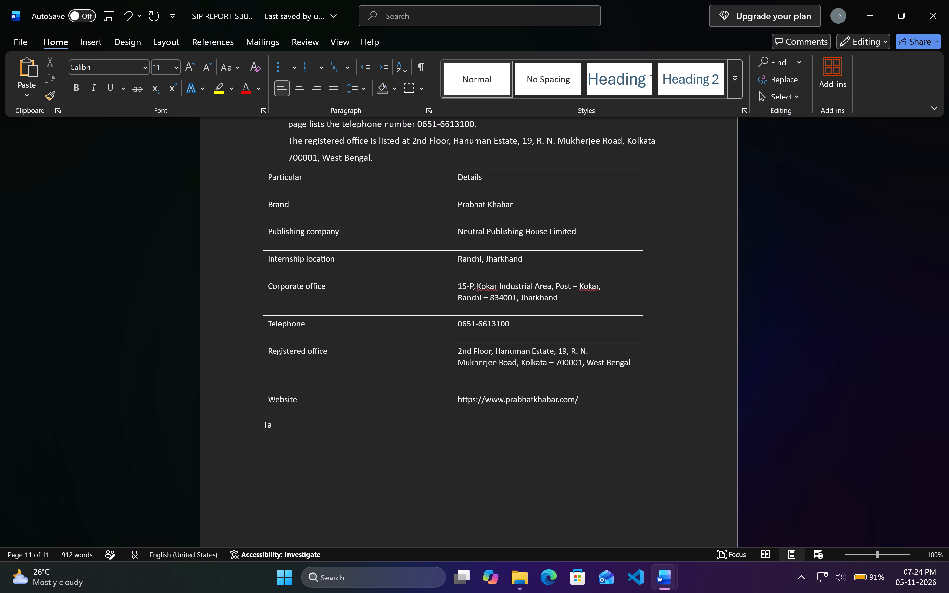
pyautogui.write('ble')
pyautogui.press('space')
pyautogui.write('1')
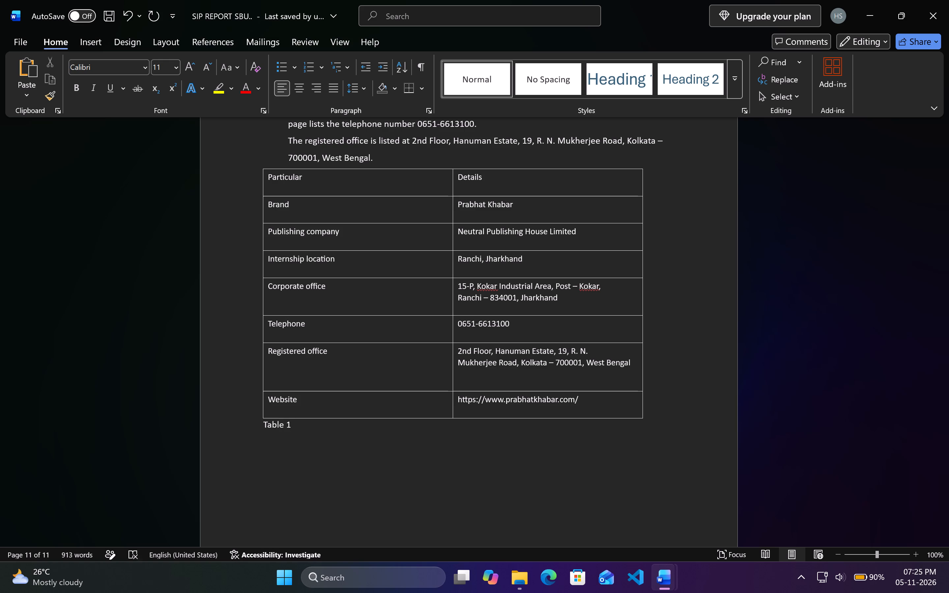
pyautogui.press('.')
pyautogui.press('1')
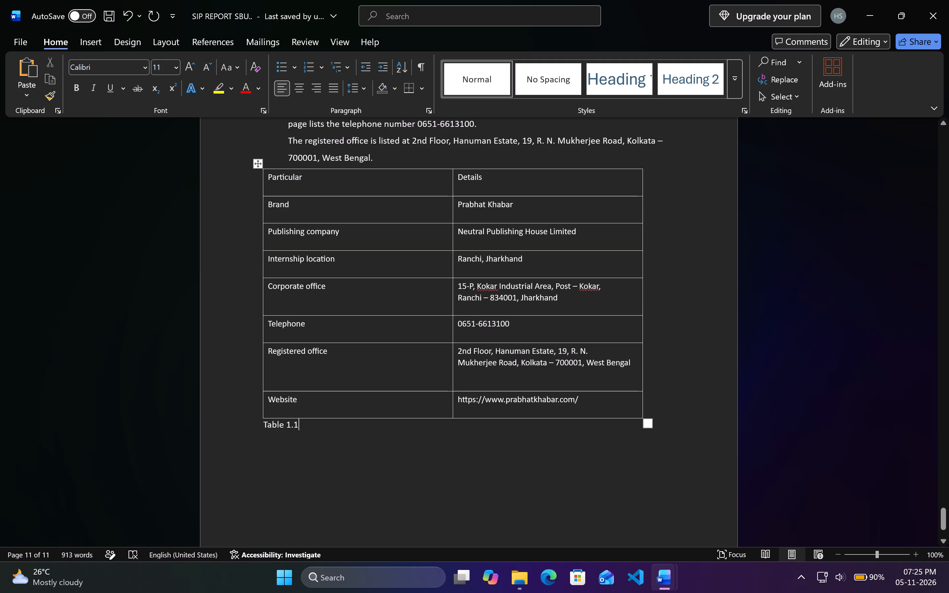
pyautogui.moveTo(266, 428); pyautogui.dragTo(291, 418)
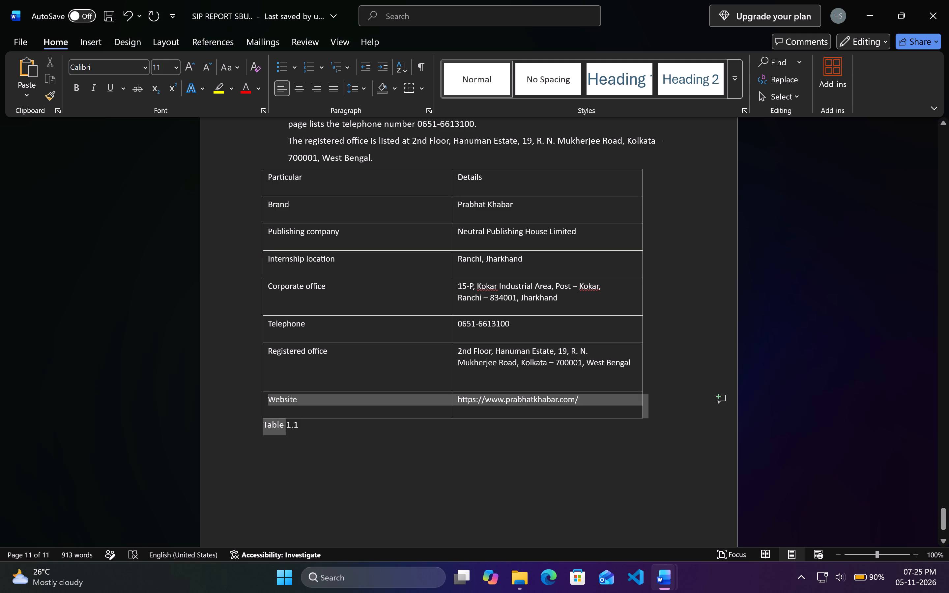
pyautogui.moveTo(291, 418); pyautogui.dragTo(302, 427)
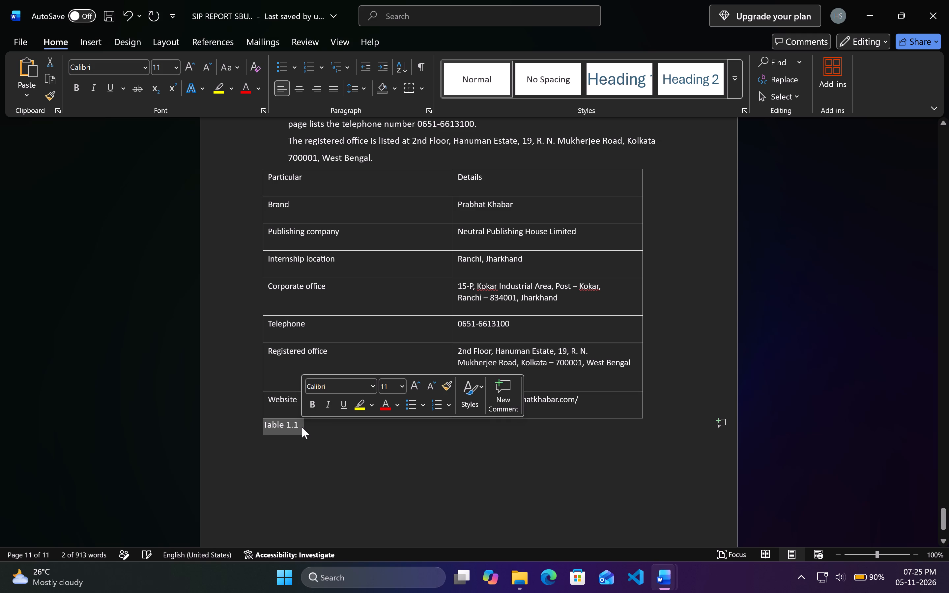
pyautogui.click(303, 85)
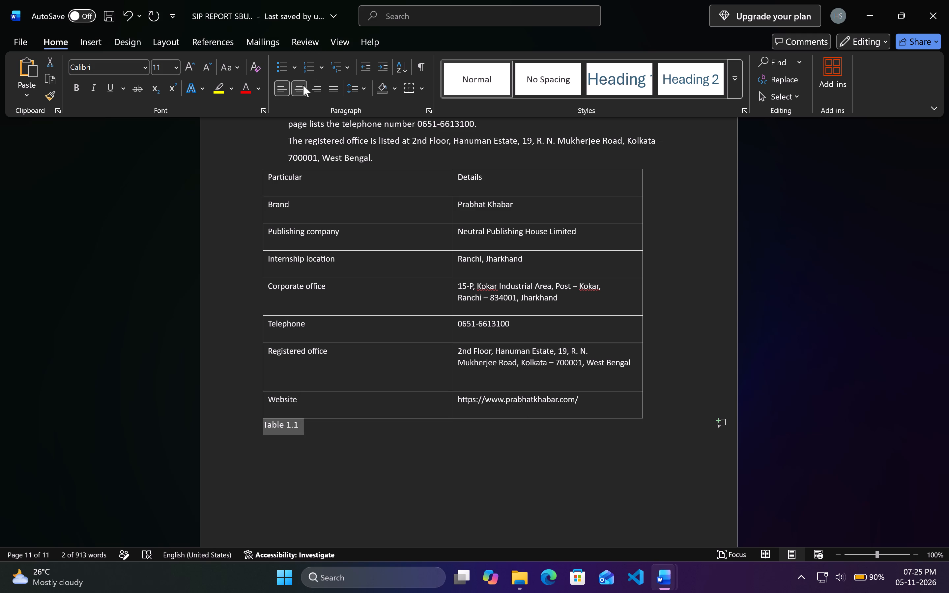
# Center the whole company details table horizontally on the page.
pyautogui.click(261, 171)
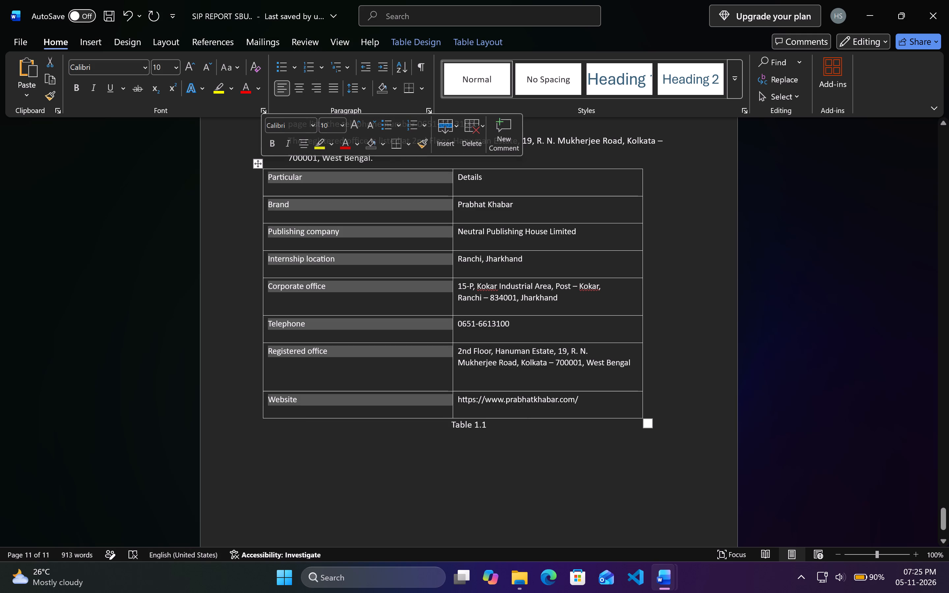
pyautogui.click(245, 175)
pyautogui.moveTo(254, 173); pyautogui.dragTo(361, 382)
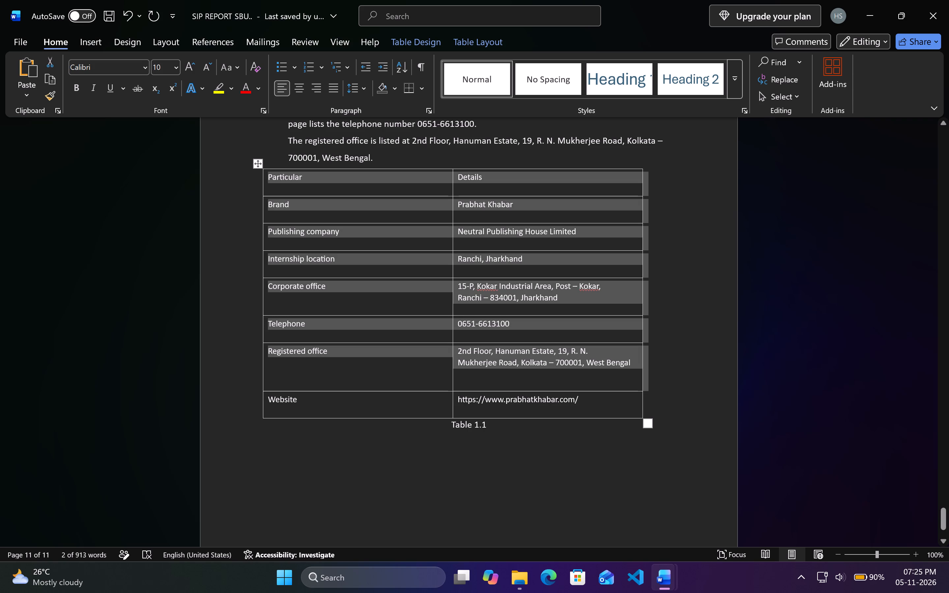
pyautogui.moveTo(361, 382); pyautogui.dragTo(368, 397)
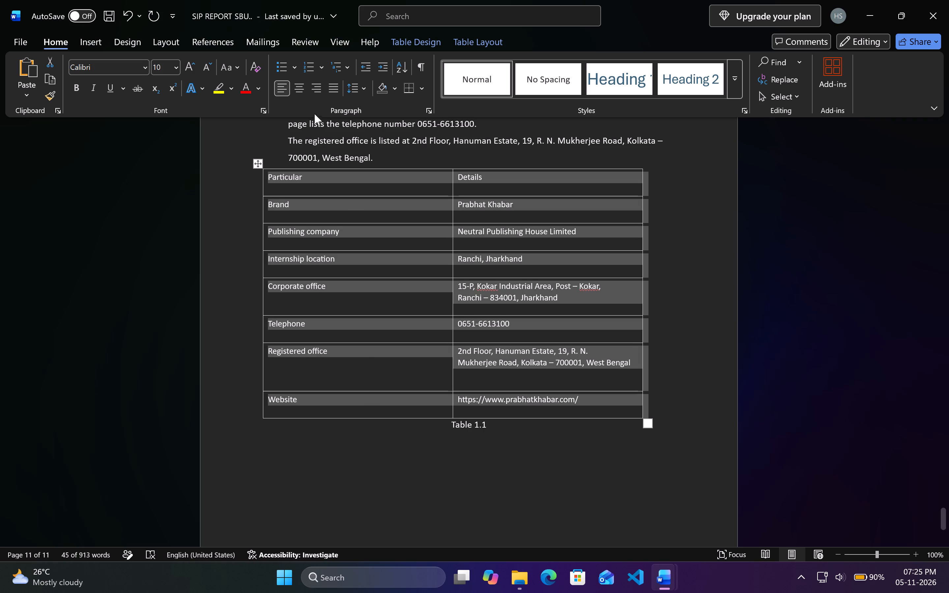
pyautogui.click(300, 92)
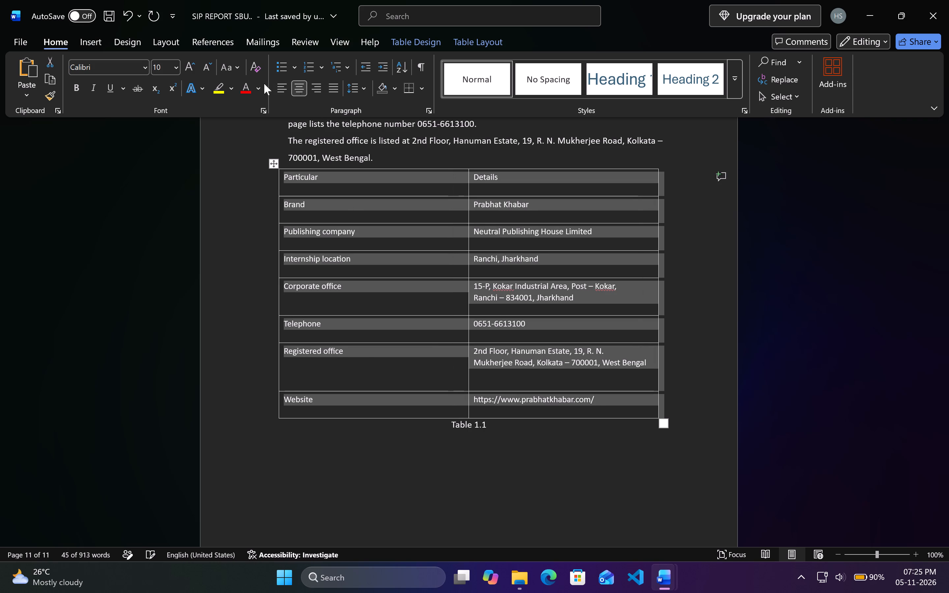
# Set all text in the company details table to 12 pt Times New Roman.
pyautogui.click(179, 65)
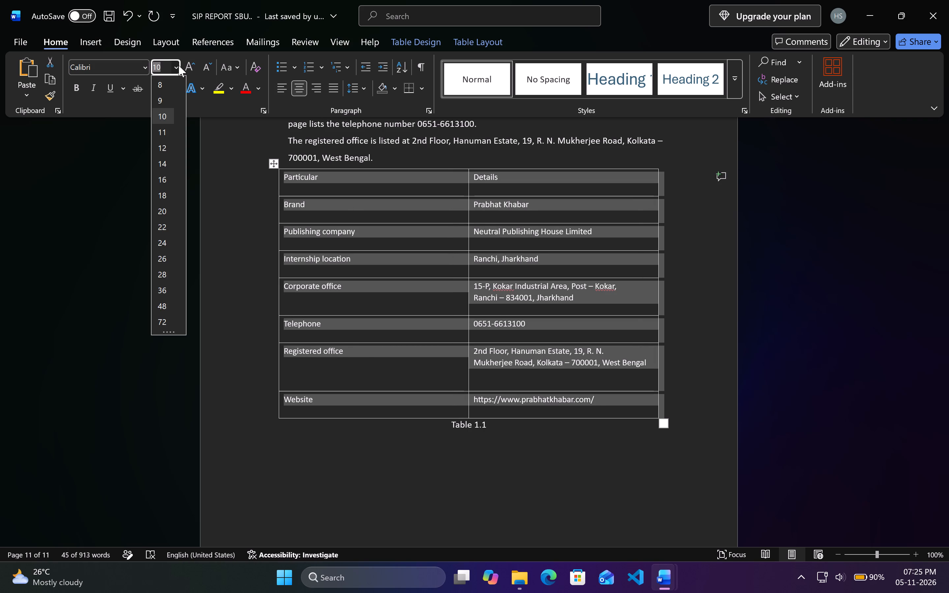
pyautogui.click(167, 144)
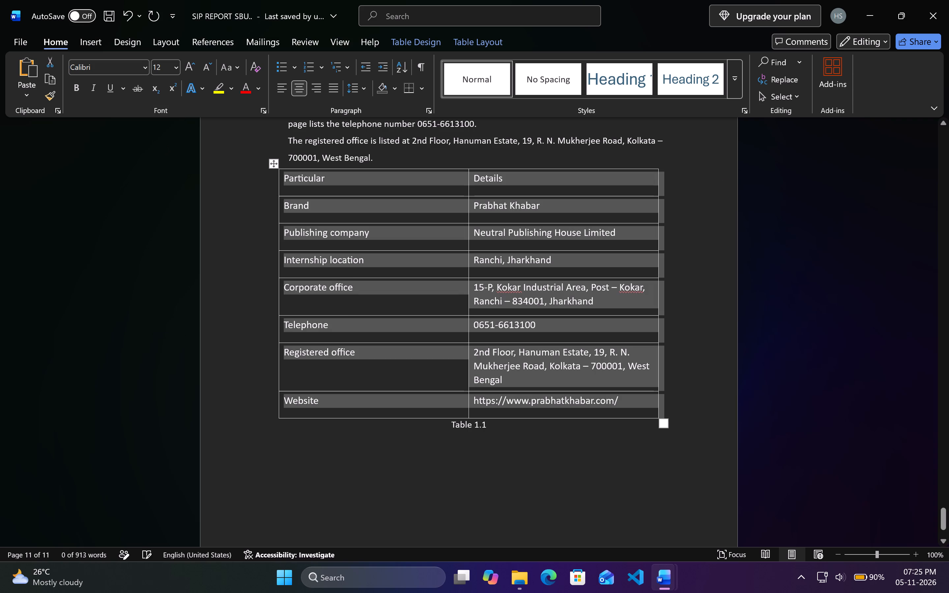
pyautogui.click(146, 70)
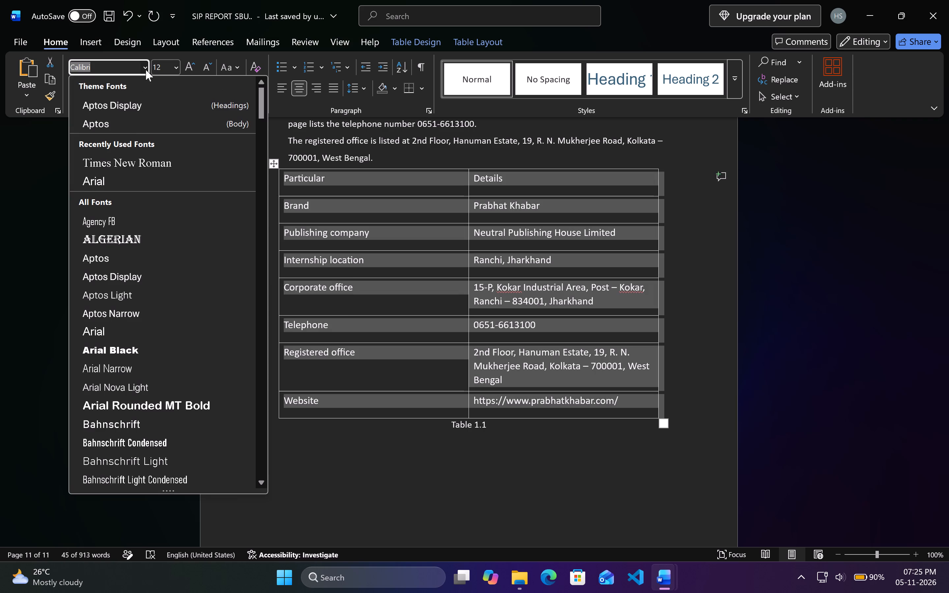
pyautogui.click(124, 160)
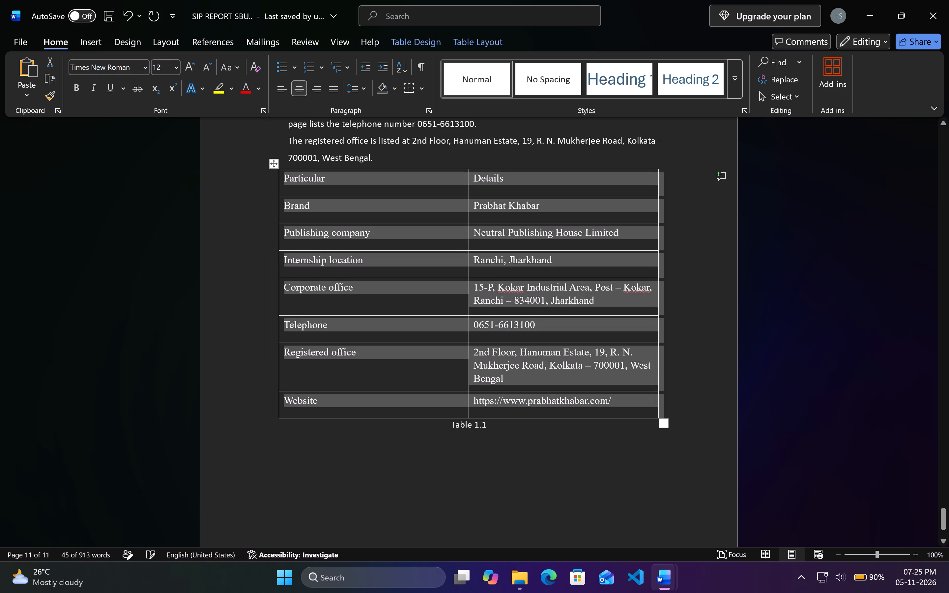
pyautogui.click(234, 230)
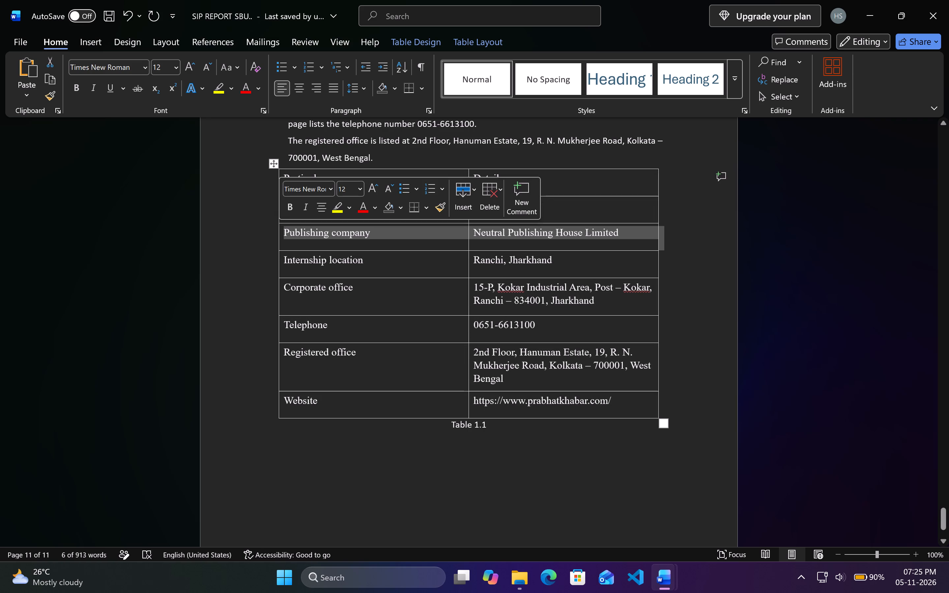
# Justify the two body paragraphs under heading 1.1 Name and Address of the Organization.
pyautogui.scroll(1, 234, 230)
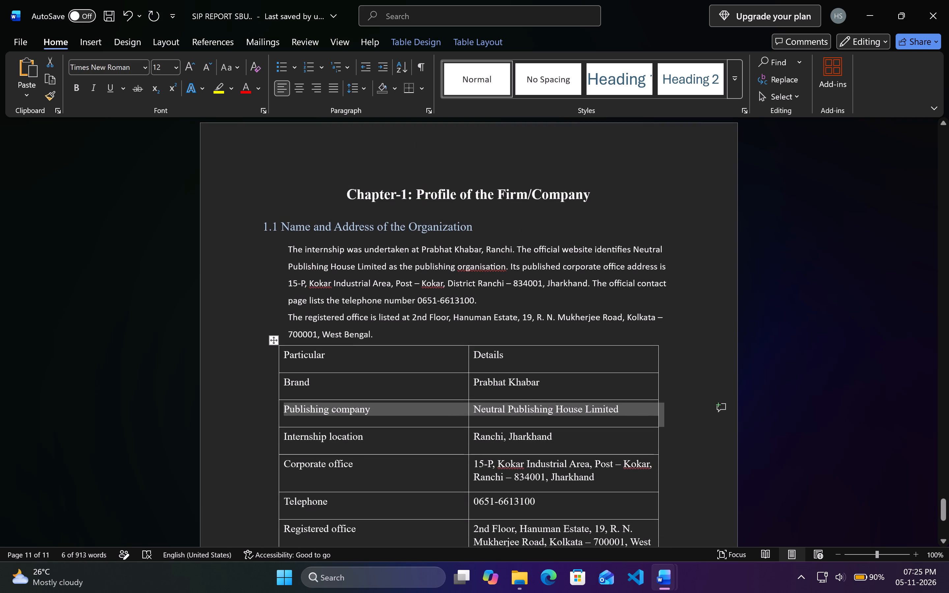
pyautogui.click(286, 248)
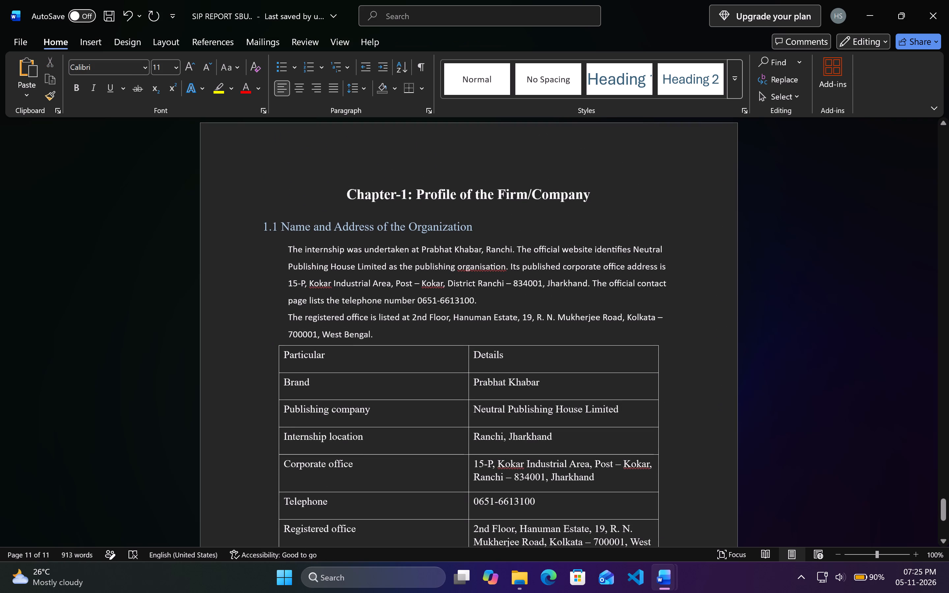
pyautogui.moveTo(286, 248); pyautogui.dragTo(418, 326)
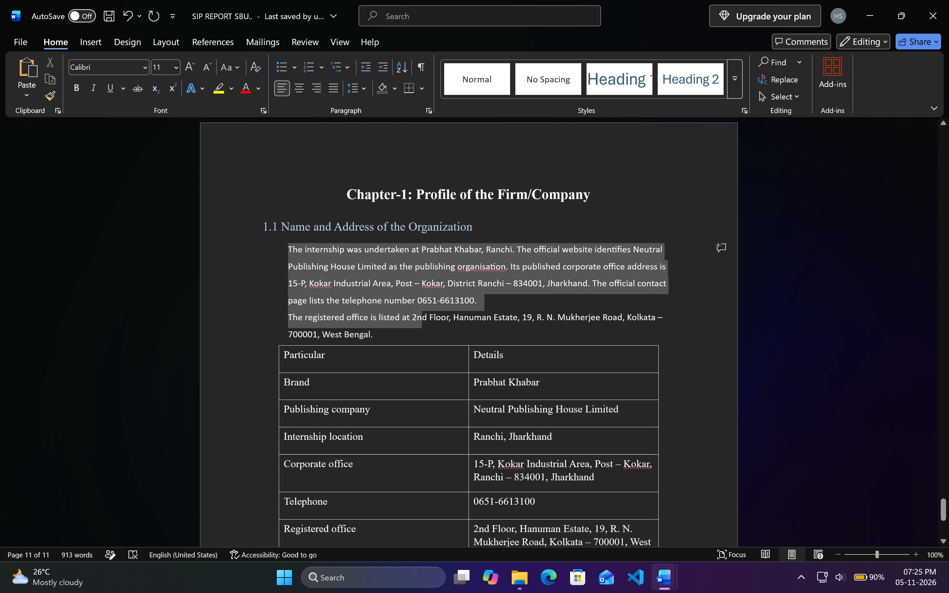
pyautogui.moveTo(418, 326); pyautogui.dragTo(445, 332)
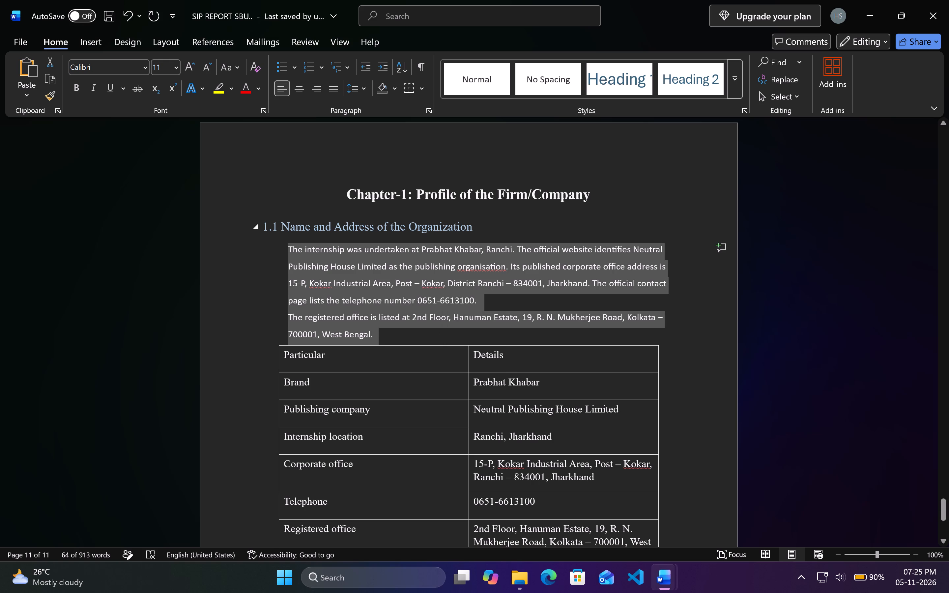
pyautogui.click(334, 90)
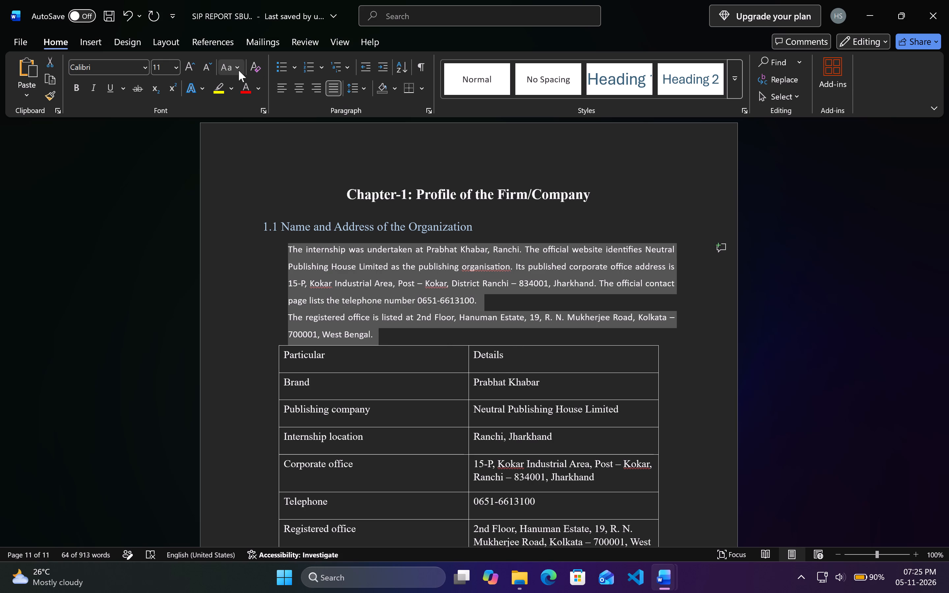
# Set the two section 1.1 body paragraphs to 12 pt Times New Roman.
pyautogui.click(176, 64)
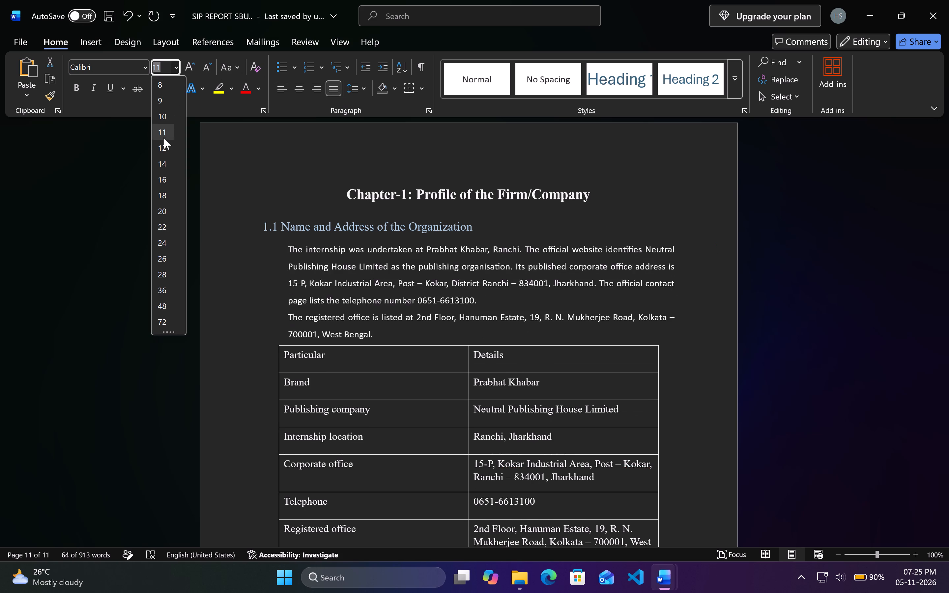
pyautogui.click(164, 142)
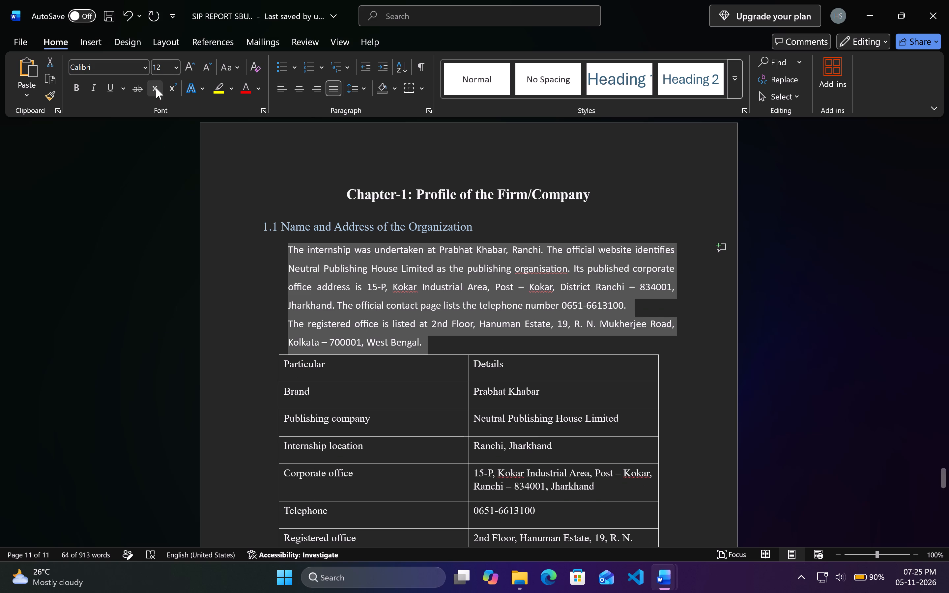
pyautogui.click(144, 67)
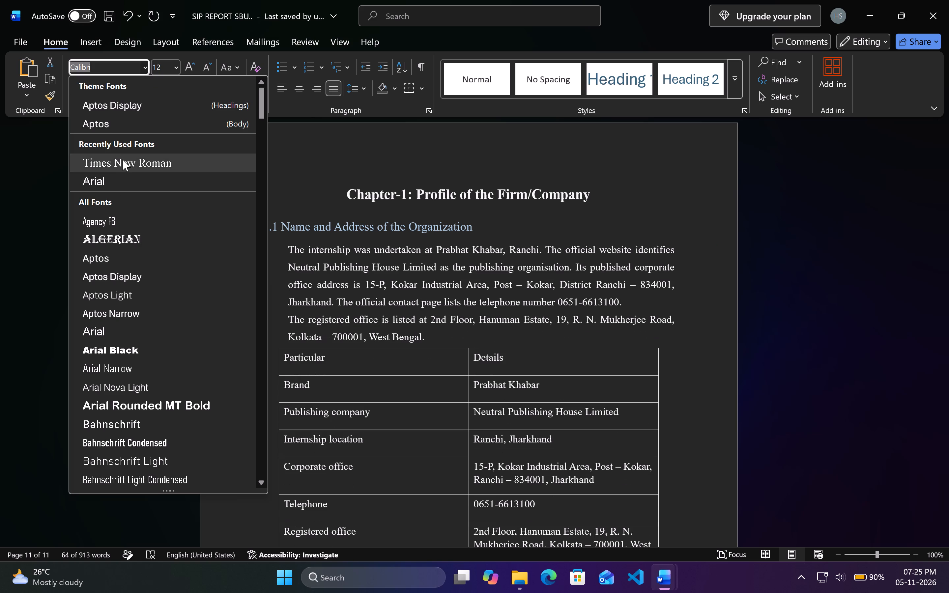
pyautogui.click(123, 162)
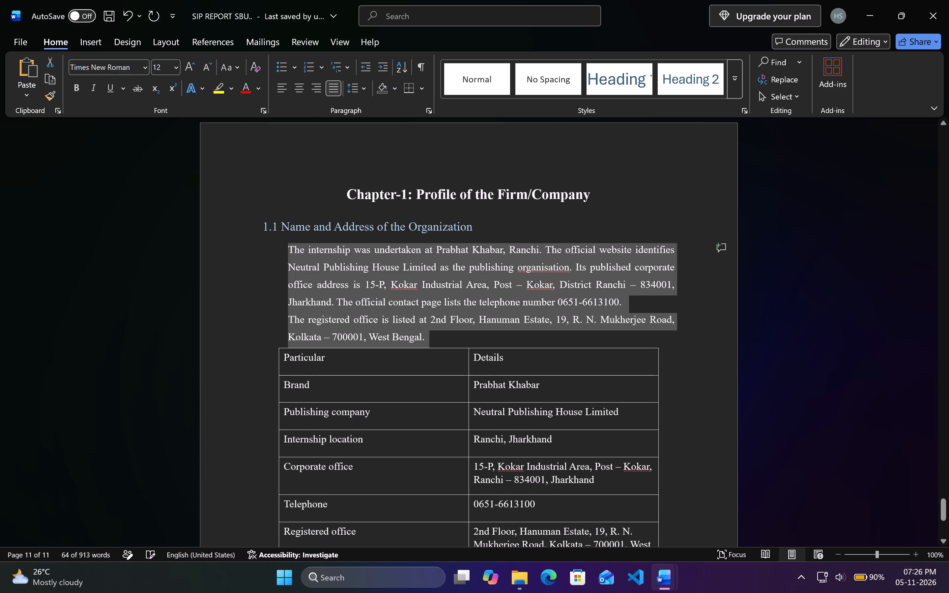
# Open the line spacing choices for the two section 1.1 body paragraphs.
pyautogui.click(361, 91)
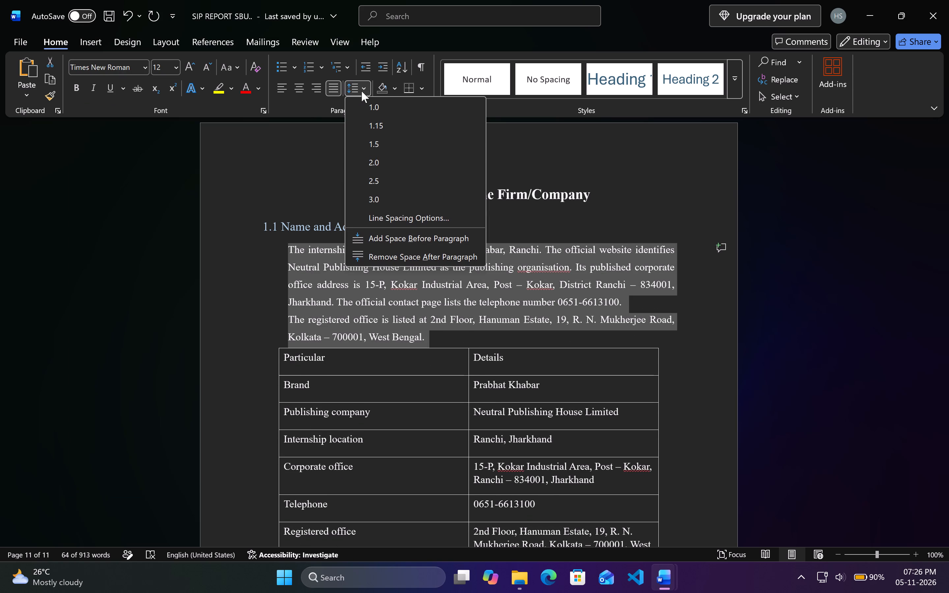
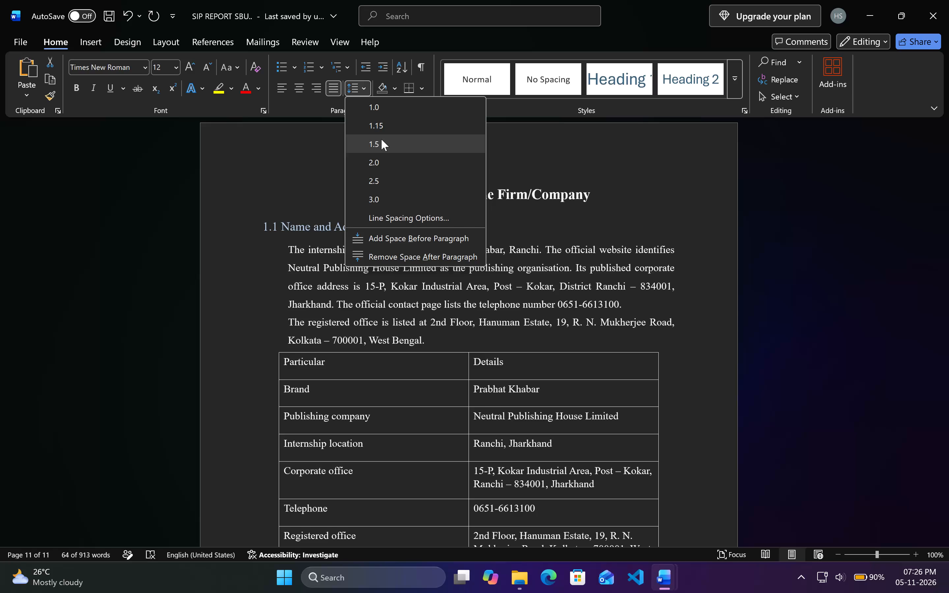
# Set the line spacing of the two section 1.1 body paragraphs to 1.5.
pyautogui.click(381, 139)
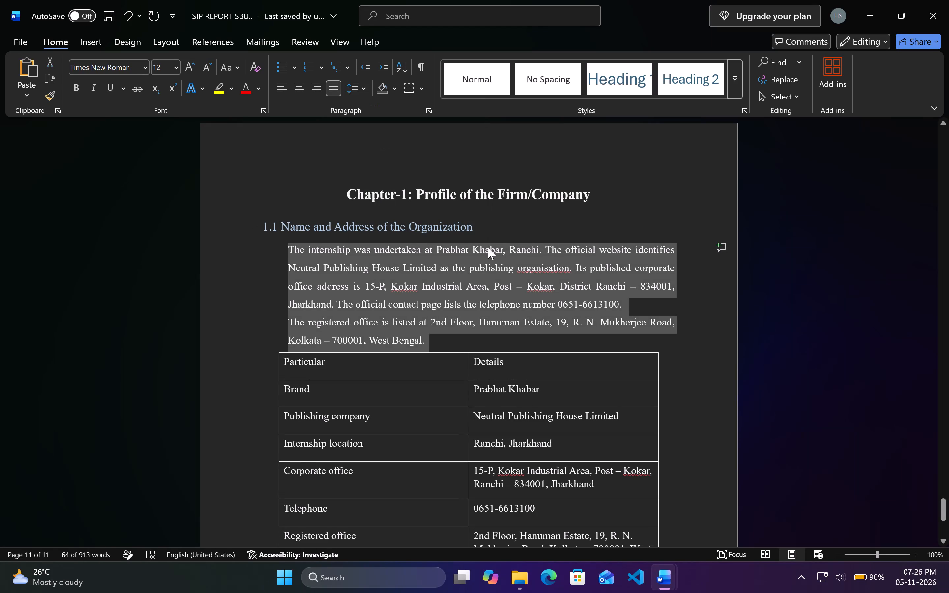
# Slightly reduce the height of the Telephone row in the company details table.
pyautogui.scroll(-1, 488, 248)
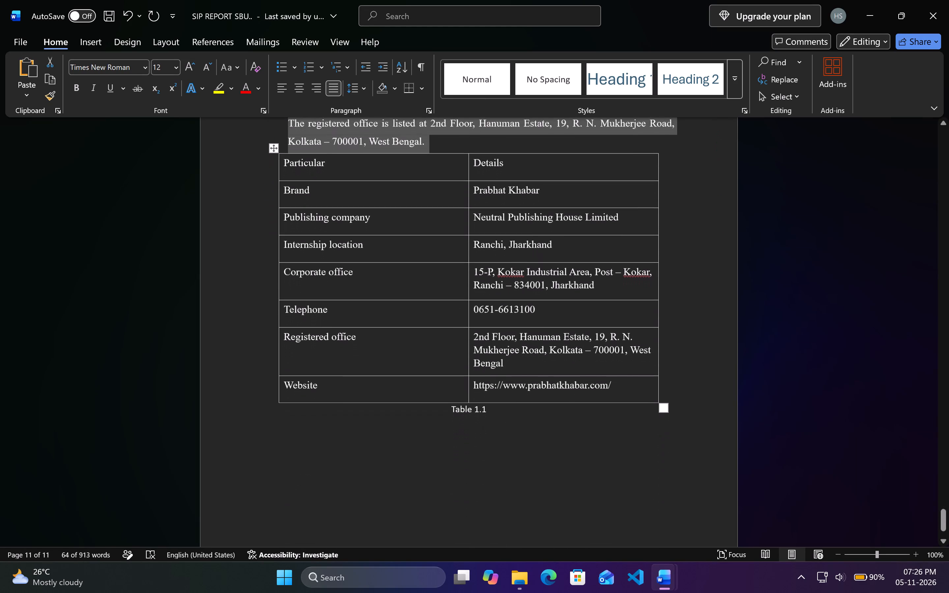
pyautogui.scroll(-1, 488, 248)
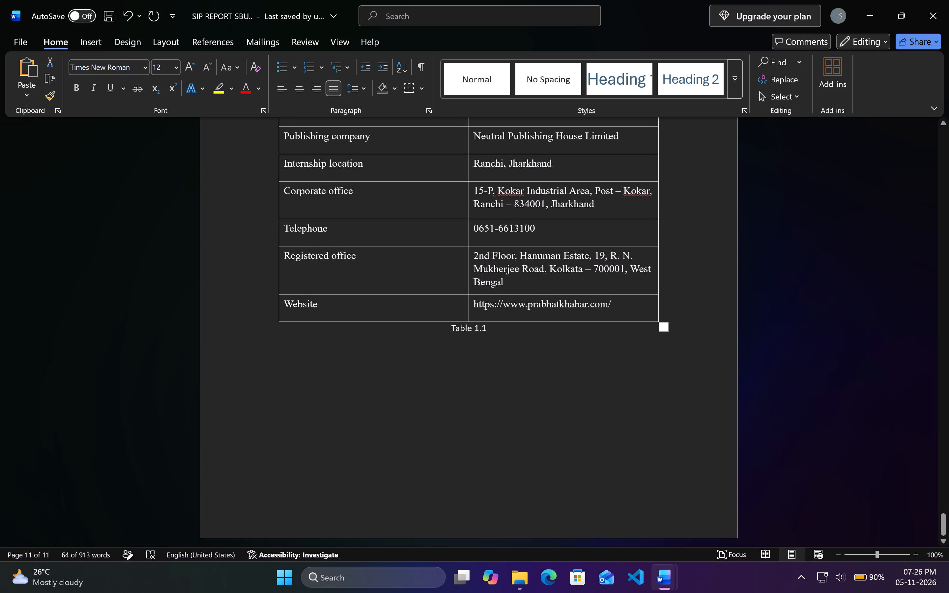
pyautogui.moveTo(488, 248); pyautogui.dragTo(490, 240)
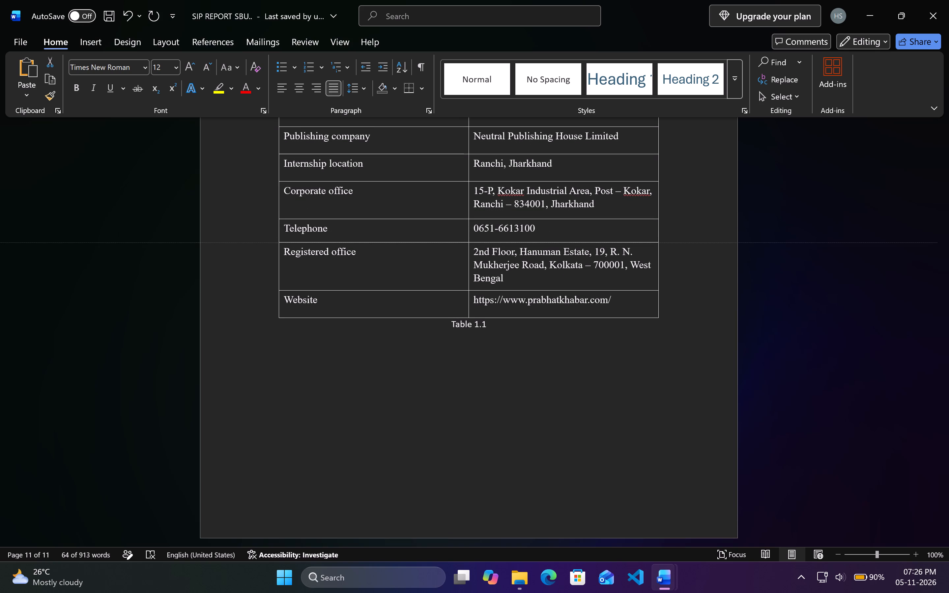
pyautogui.moveTo(490, 240); pyautogui.dragTo(490, 241)
# Copy the heading "1.2 Nature of the Organisation and Business" from the Prabhat Khabar internship report into the SIP report below the Table 1.1 caption.
pyautogui.click(364, 356)
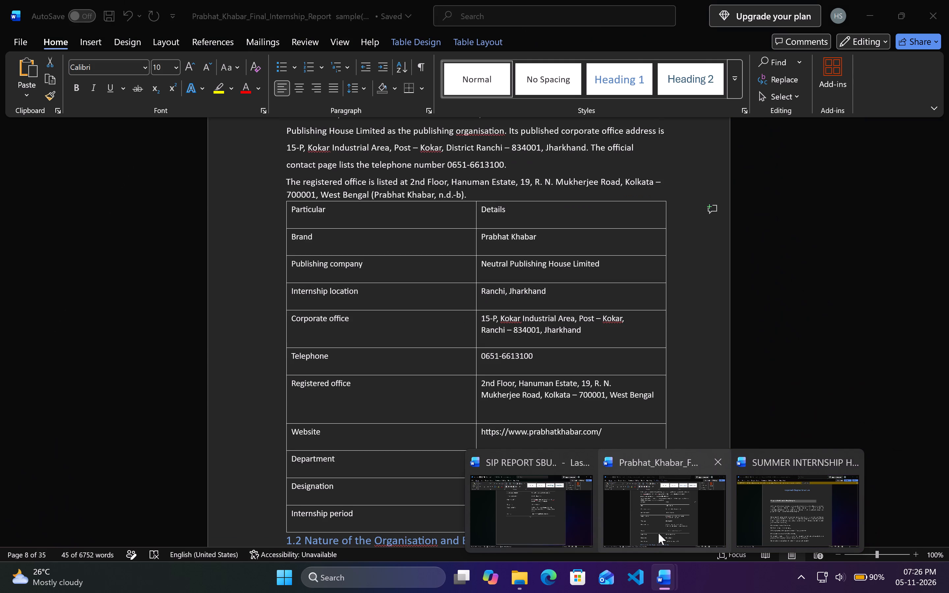
pyautogui.click(658, 533)
pyautogui.scroll(-1, 648, 481)
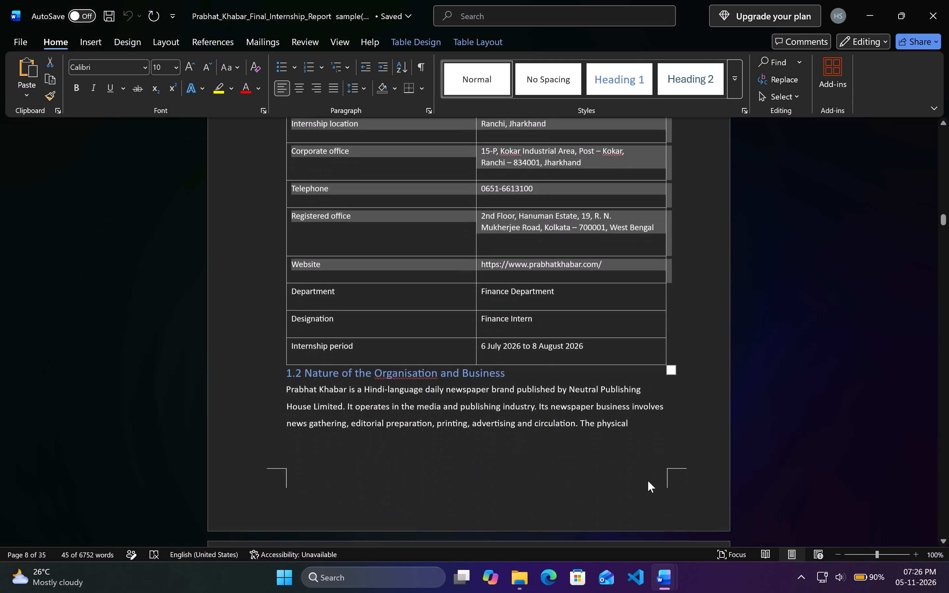
pyautogui.scroll(-1, 648, 481)
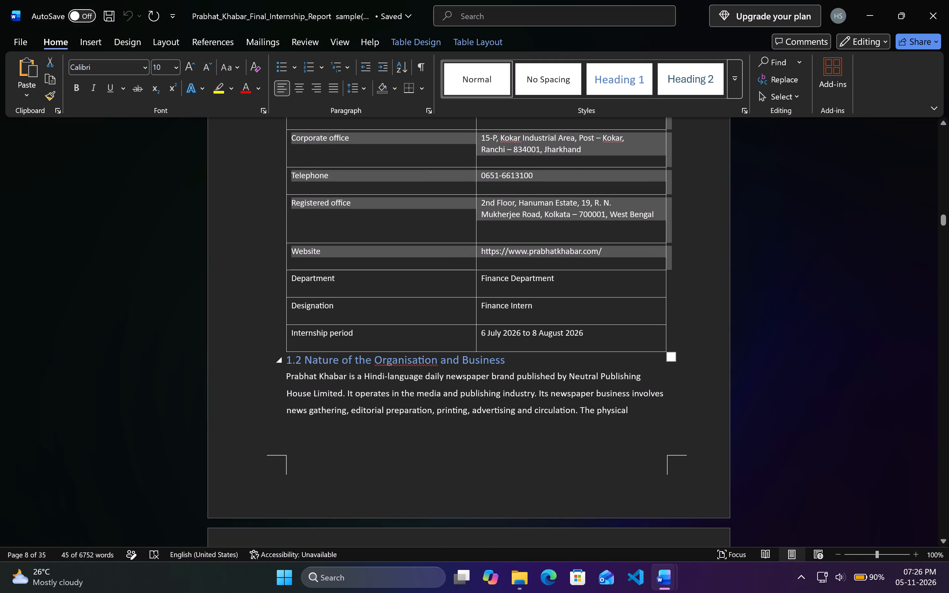
pyautogui.click(507, 360)
pyautogui.click(507, 360)
pyautogui.moveTo(507, 360); pyautogui.dragTo(451, 354)
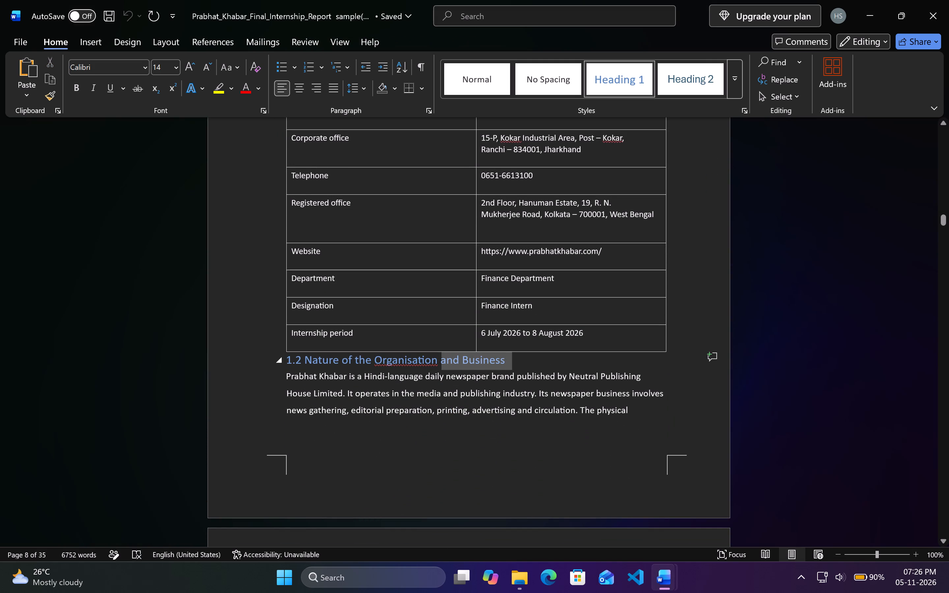
pyautogui.moveTo(451, 354); pyautogui.dragTo(309, 361)
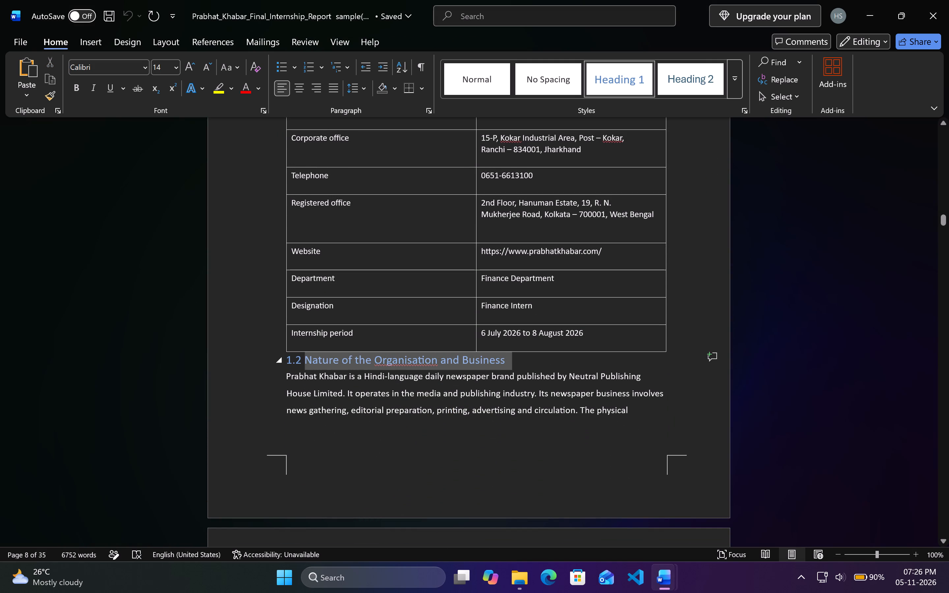
pyautogui.moveTo(309, 361); pyautogui.dragTo(288, 359)
pyautogui.hotkey('ctrl', 'c')
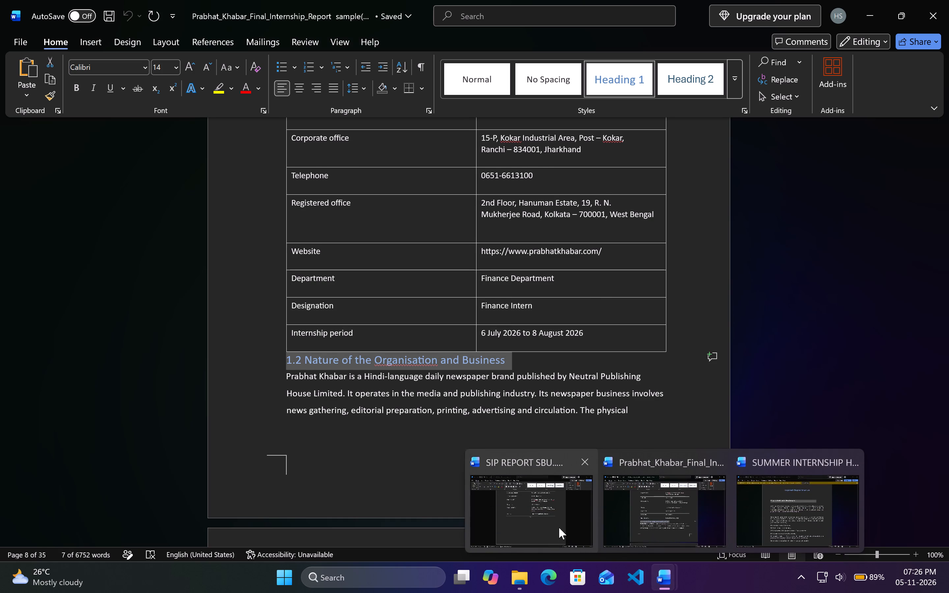
pyautogui.click(559, 526)
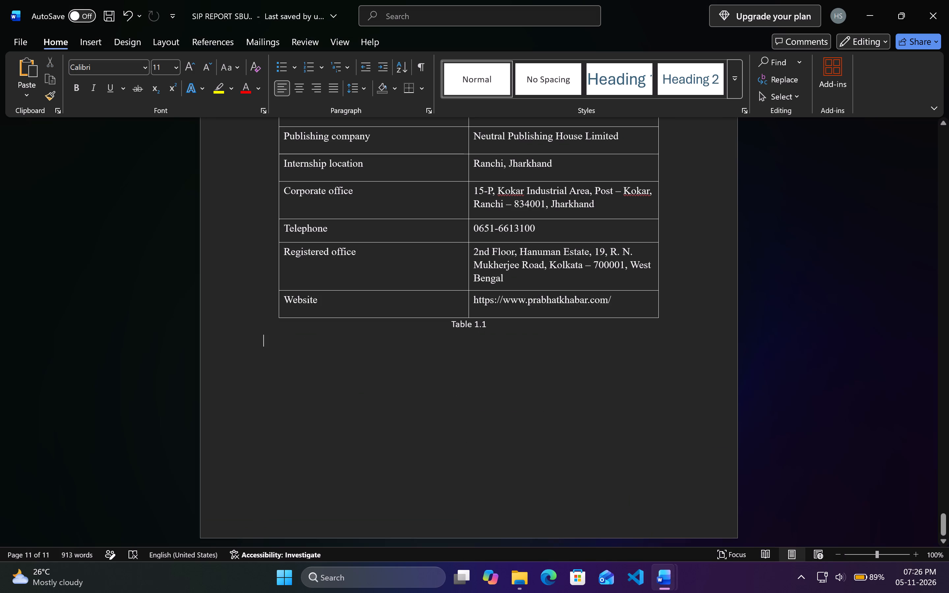
pyautogui.hotkey('ctrl', 'v')
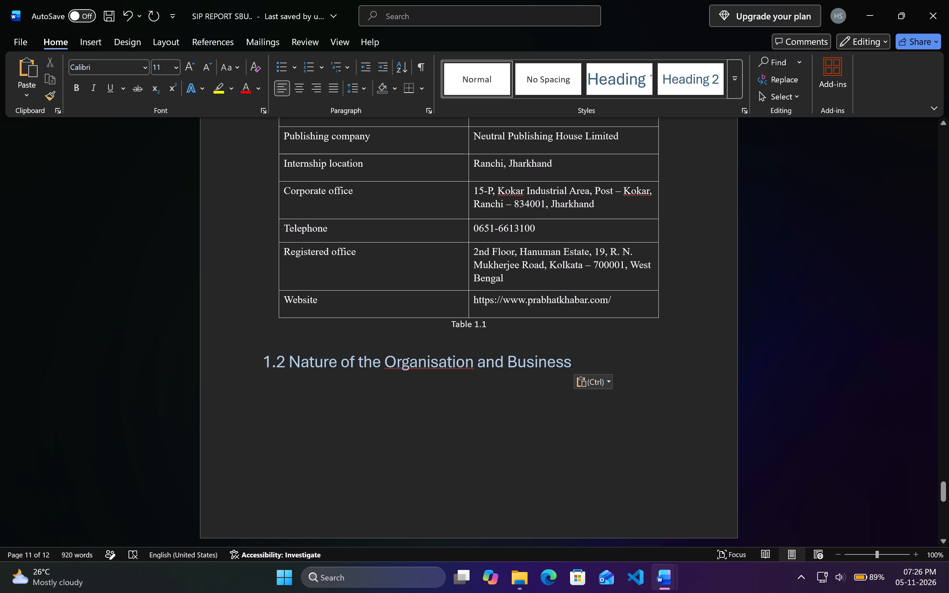
# Format the heading "1.2 Nature of the Organisation and Business" in 14 pt Times New Roman.
pyautogui.click(574, 363)
pyautogui.moveTo(574, 363); pyautogui.dragTo(442, 357)
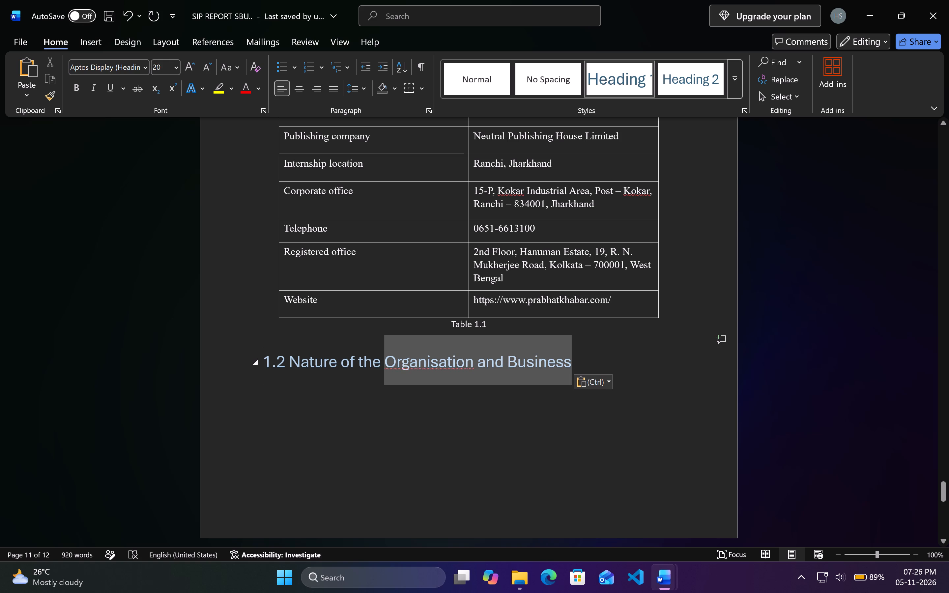
pyautogui.moveTo(442, 357); pyautogui.dragTo(267, 354)
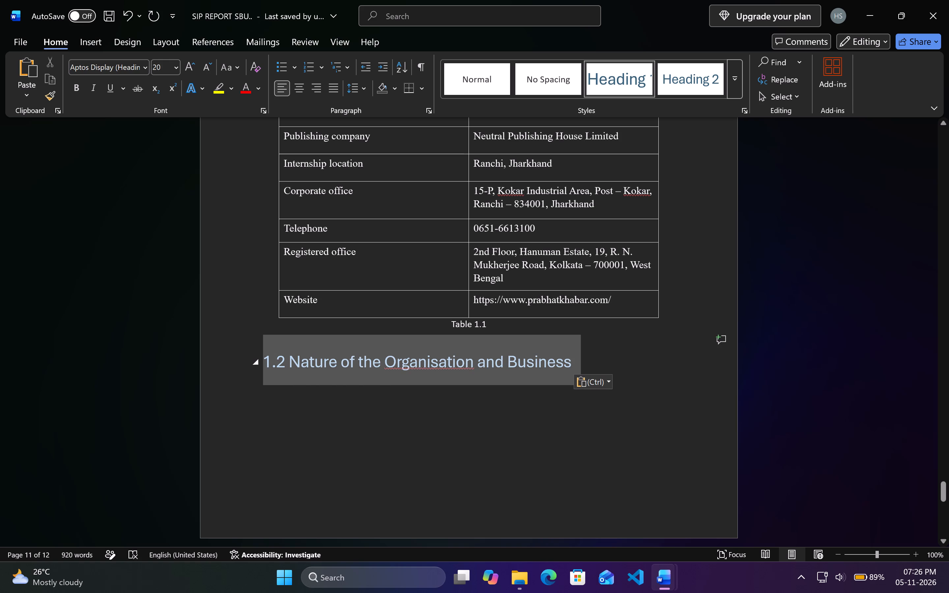
pyautogui.moveTo(267, 354); pyautogui.dragTo(266, 354)
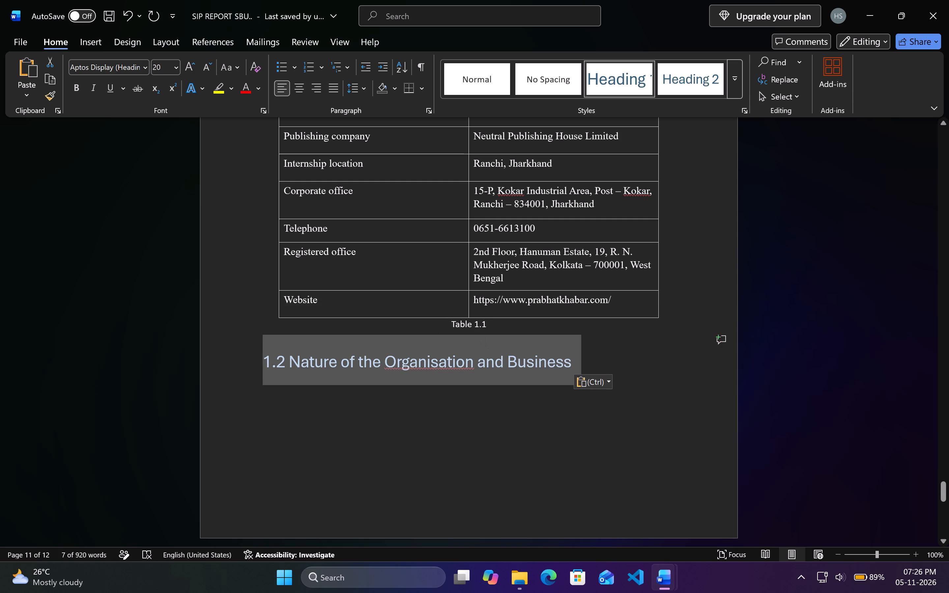
pyautogui.click(147, 66)
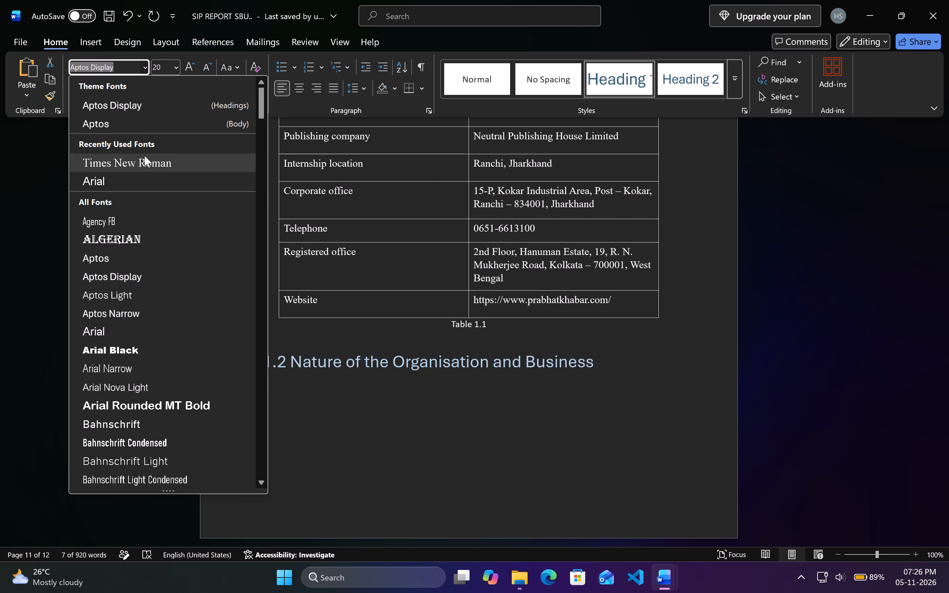
pyautogui.click(145, 158)
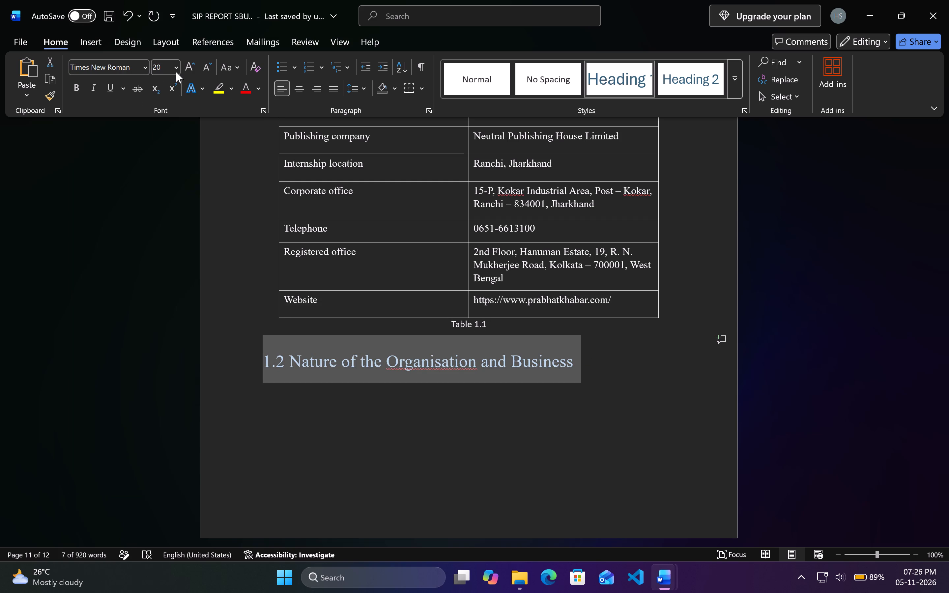
pyautogui.click(176, 72)
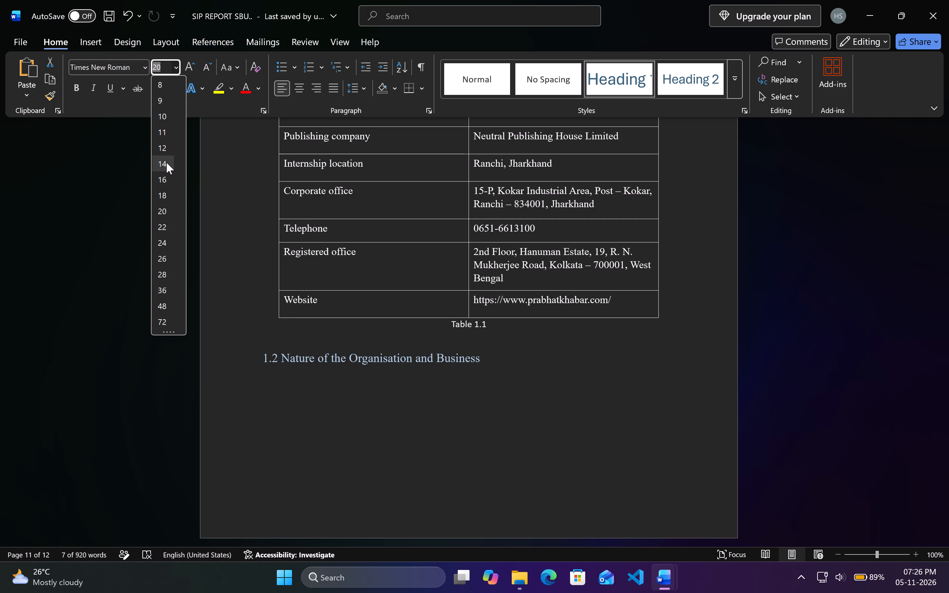
pyautogui.click(163, 165)
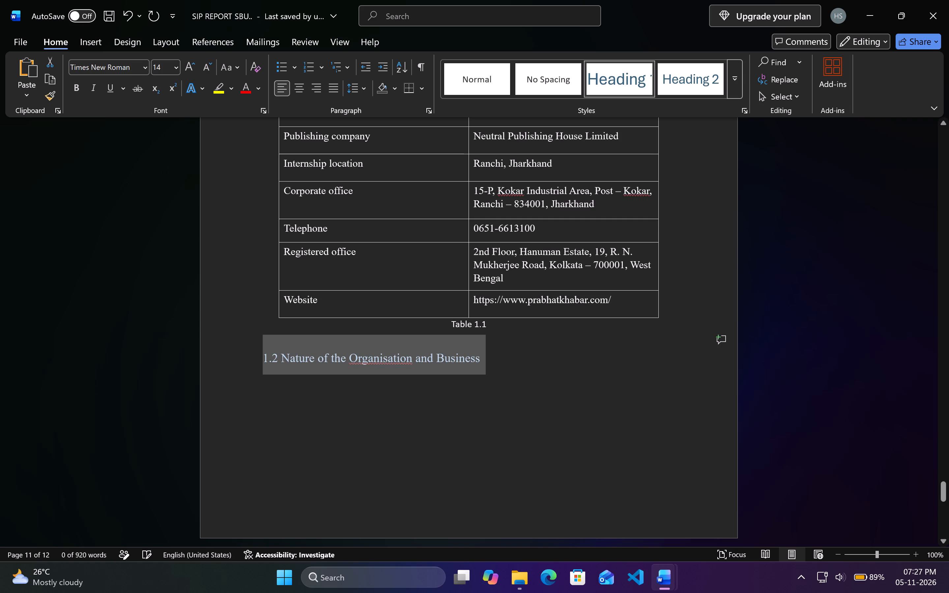
# Check the formatting of heading 1.1 and justify the heading "1.2 Nature of the Organisation and Business" to match it.
pyautogui.scroll(1, 236, 246)
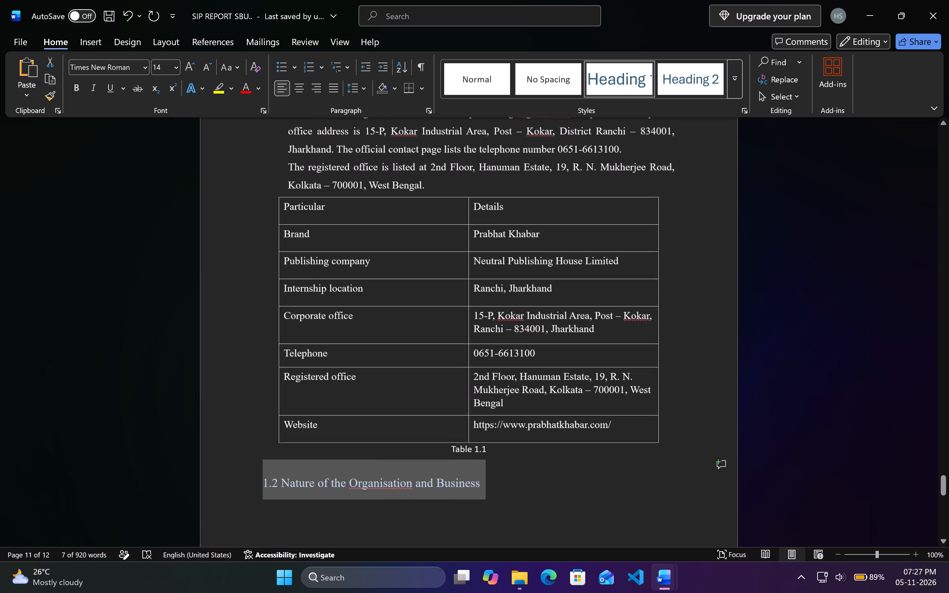
pyautogui.scroll(1, 236, 246)
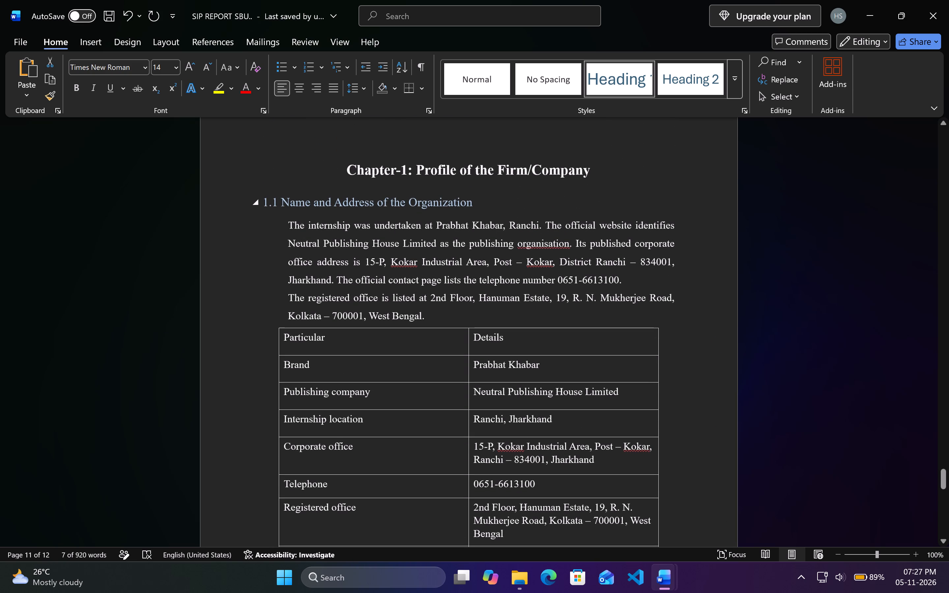
pyautogui.click(296, 204)
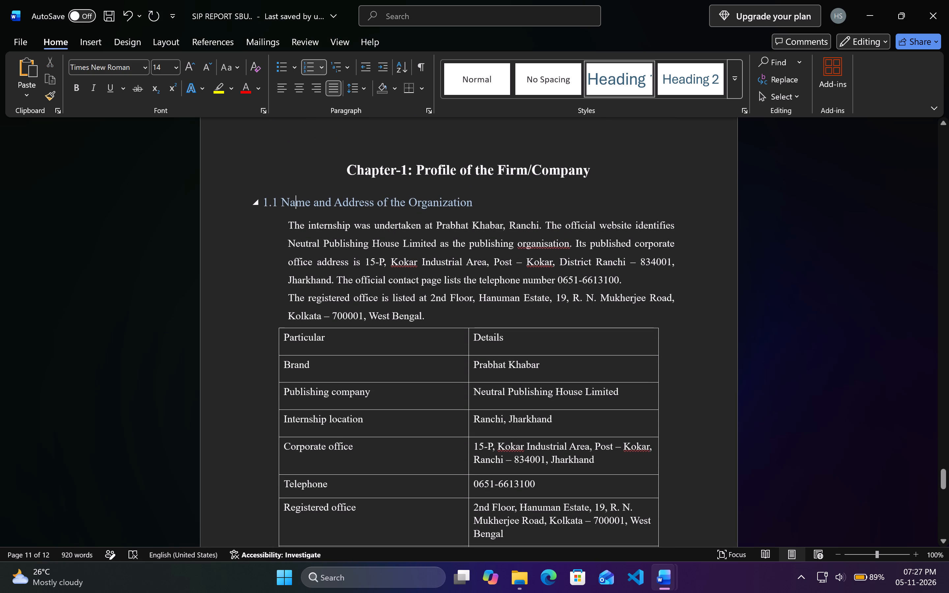
pyautogui.click(414, 171)
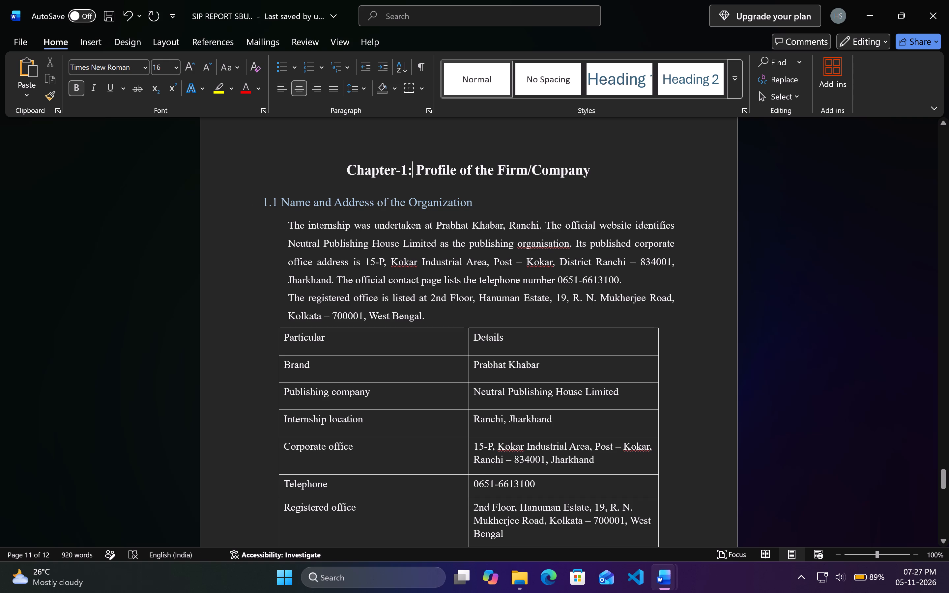
pyautogui.scroll(-1, 264, 252)
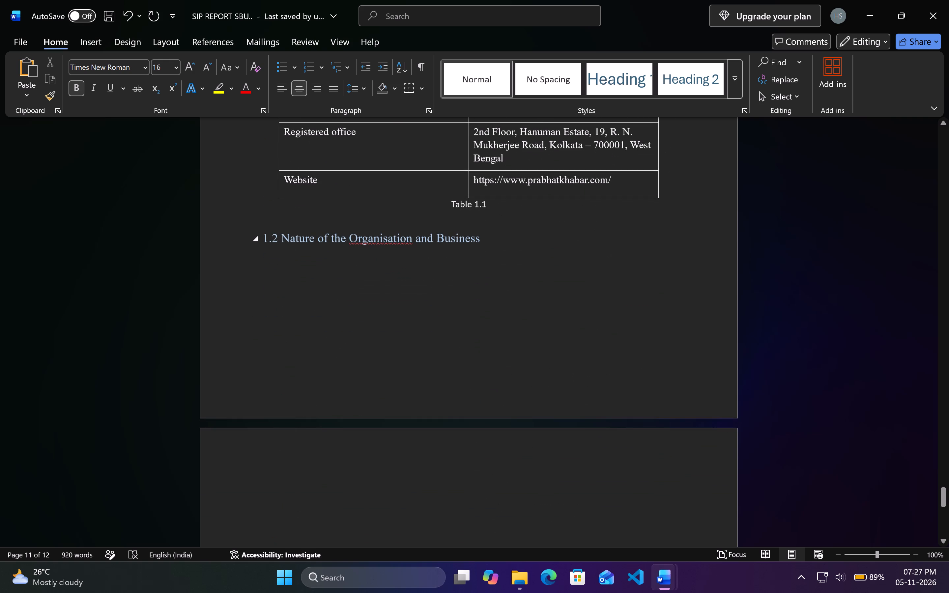
pyautogui.click(325, 241)
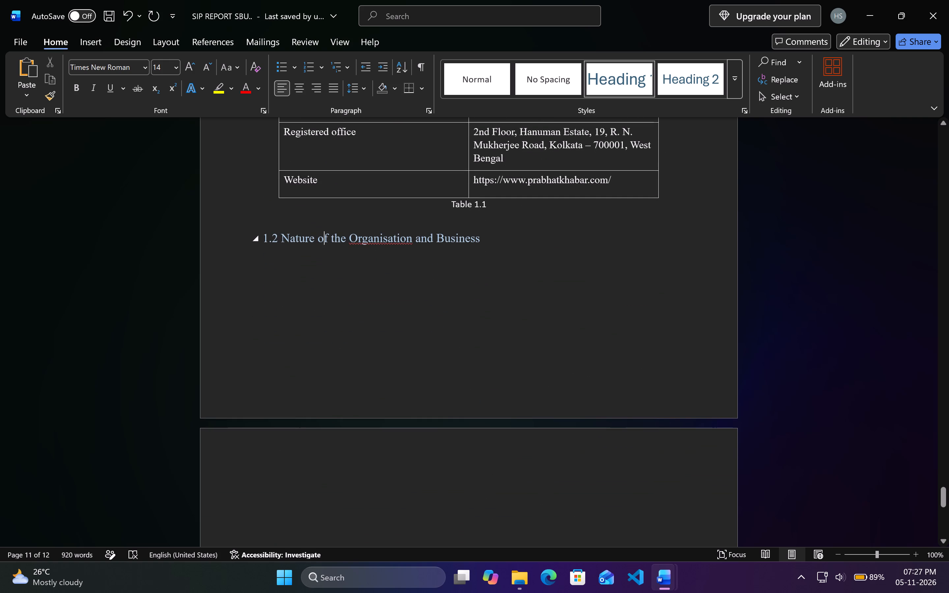
pyautogui.click(480, 237)
pyautogui.moveTo(480, 237); pyautogui.dragTo(303, 236)
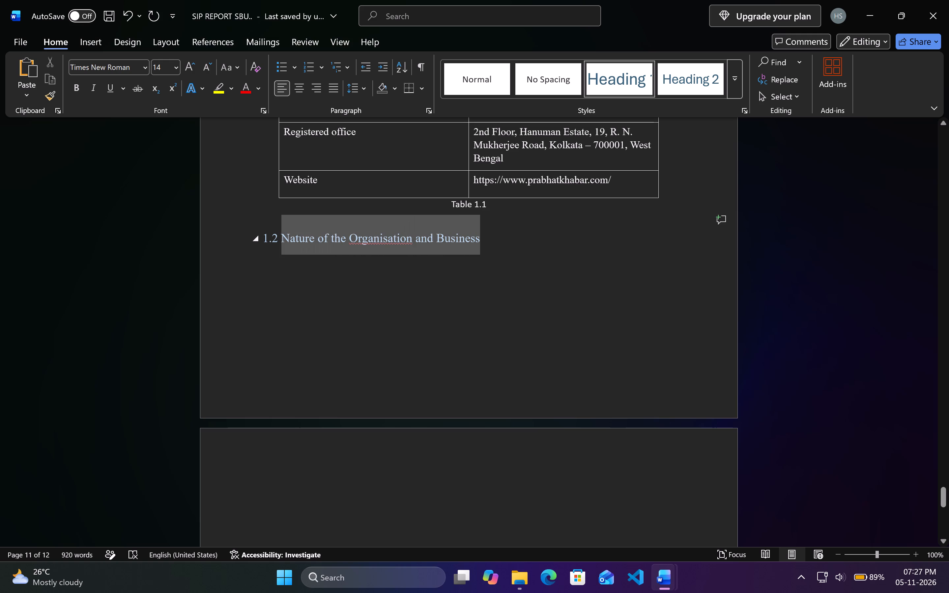
pyautogui.moveTo(303, 236); pyautogui.dragTo(260, 240)
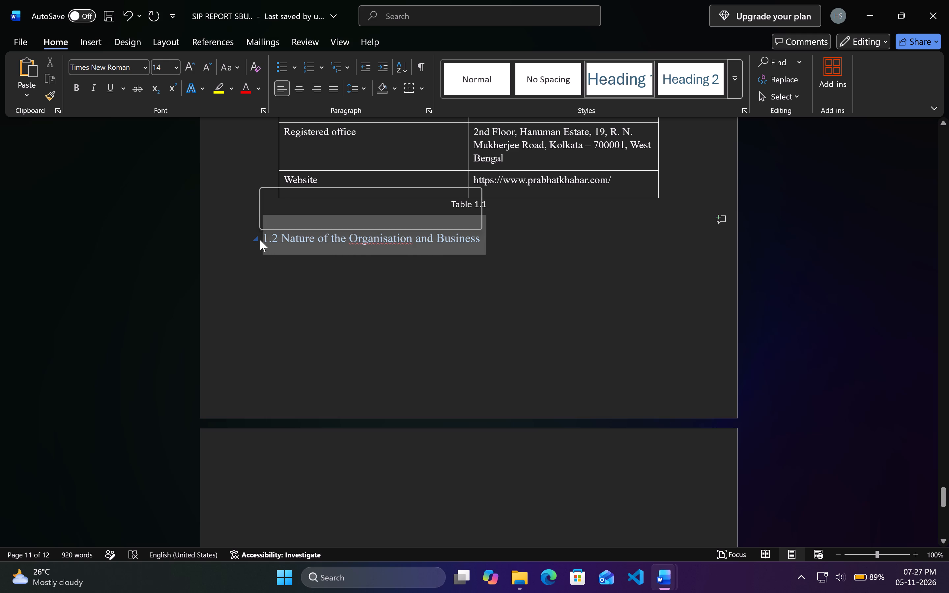
pyautogui.click(337, 89)
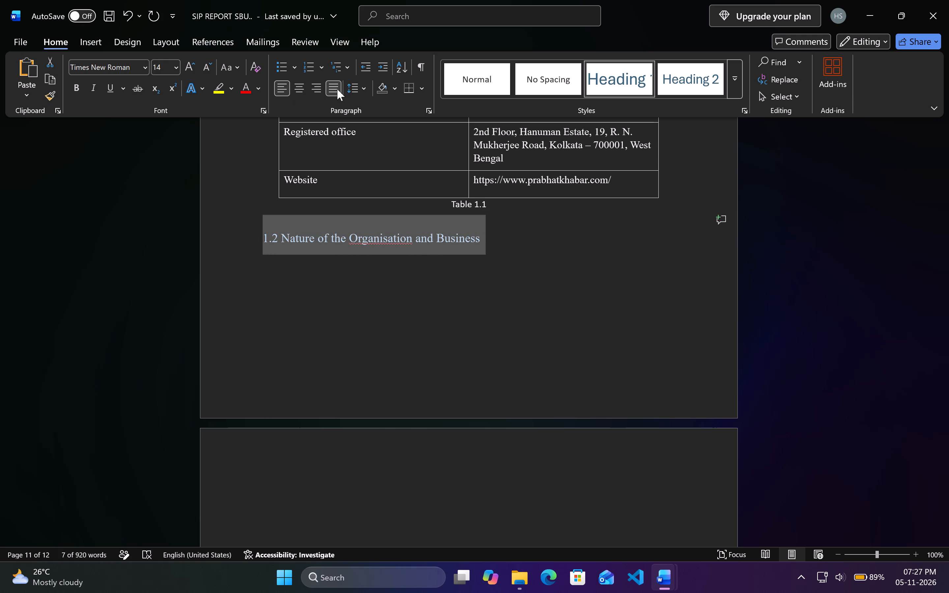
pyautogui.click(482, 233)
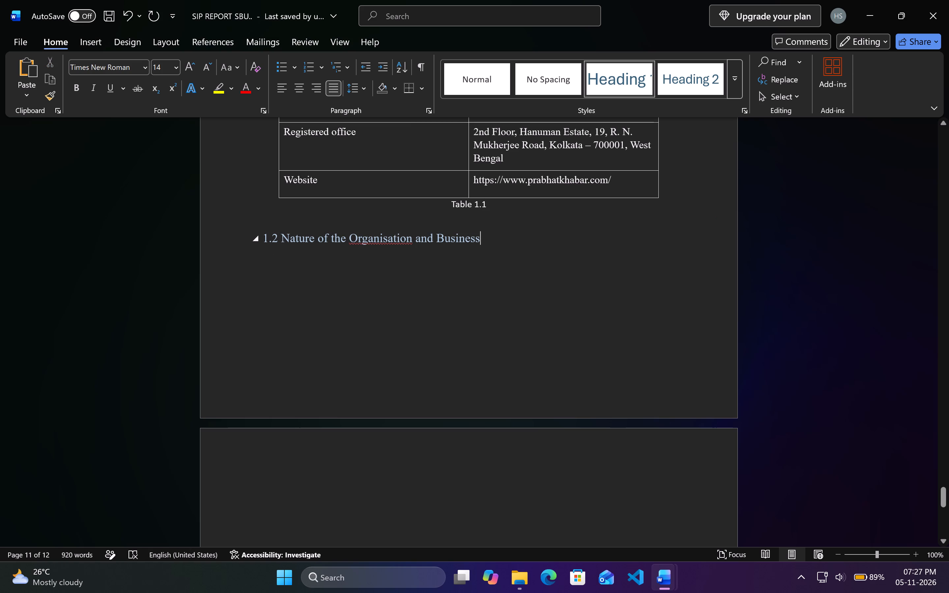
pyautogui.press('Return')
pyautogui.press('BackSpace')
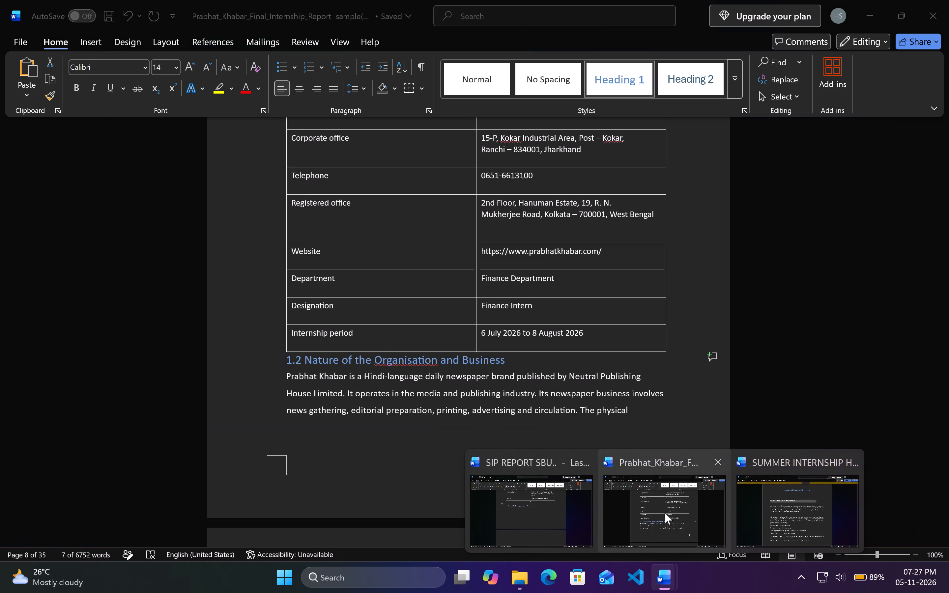
# Switch to the Prabhat Khabar internship report document at section 1.2.
pyautogui.click(665, 513)
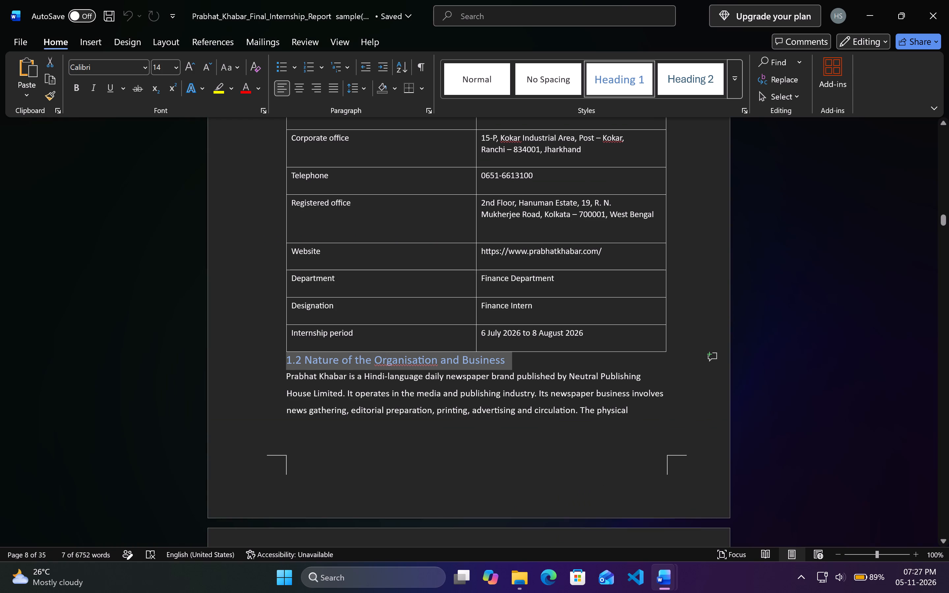